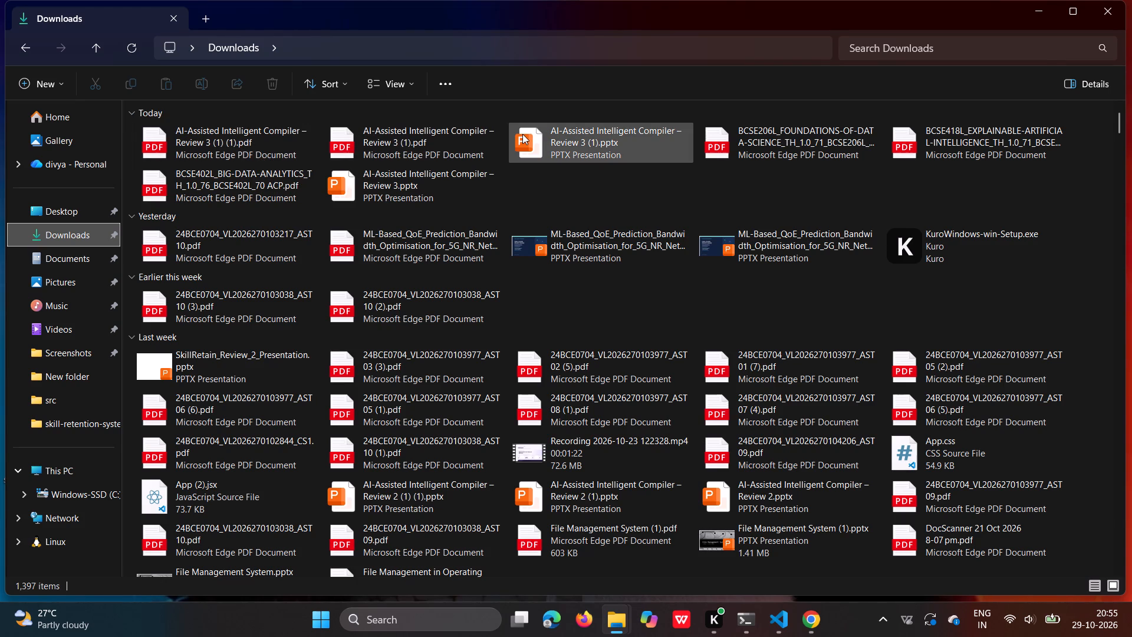
# Open the presentation "AI-Assisted Intelligent Compiler – Review 3 (1).pptx" from the Downloads folder.
pyautogui.doubleClick(550, 136)
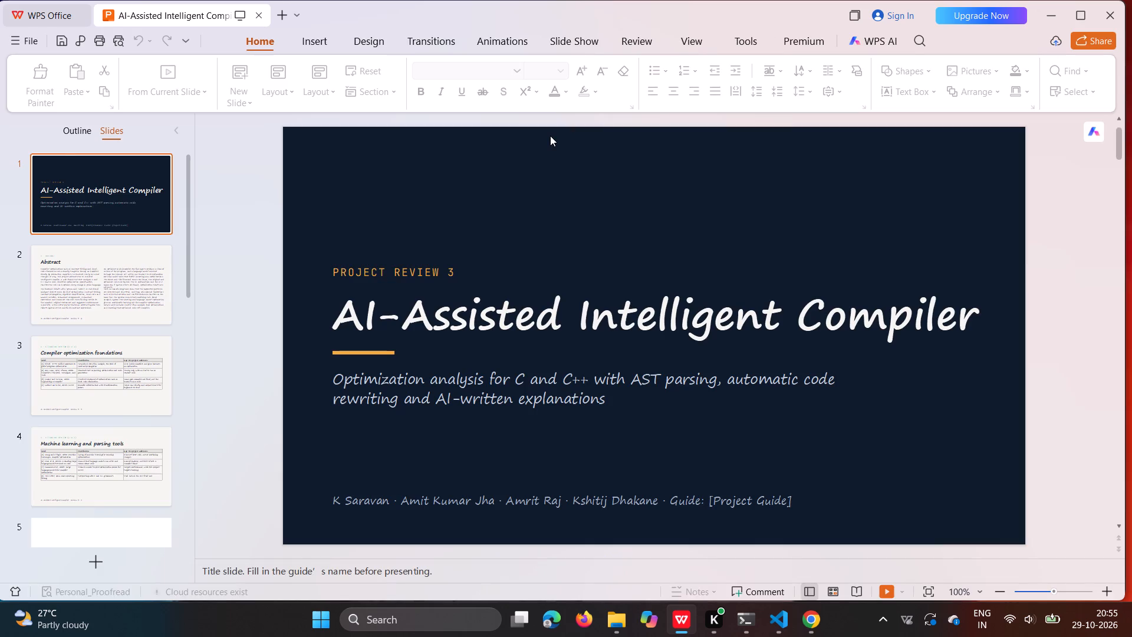
# Look through the slides from the Abstract on slide 2 to the Web interface screenshots page on slide 10.
pyautogui.click(86, 344)
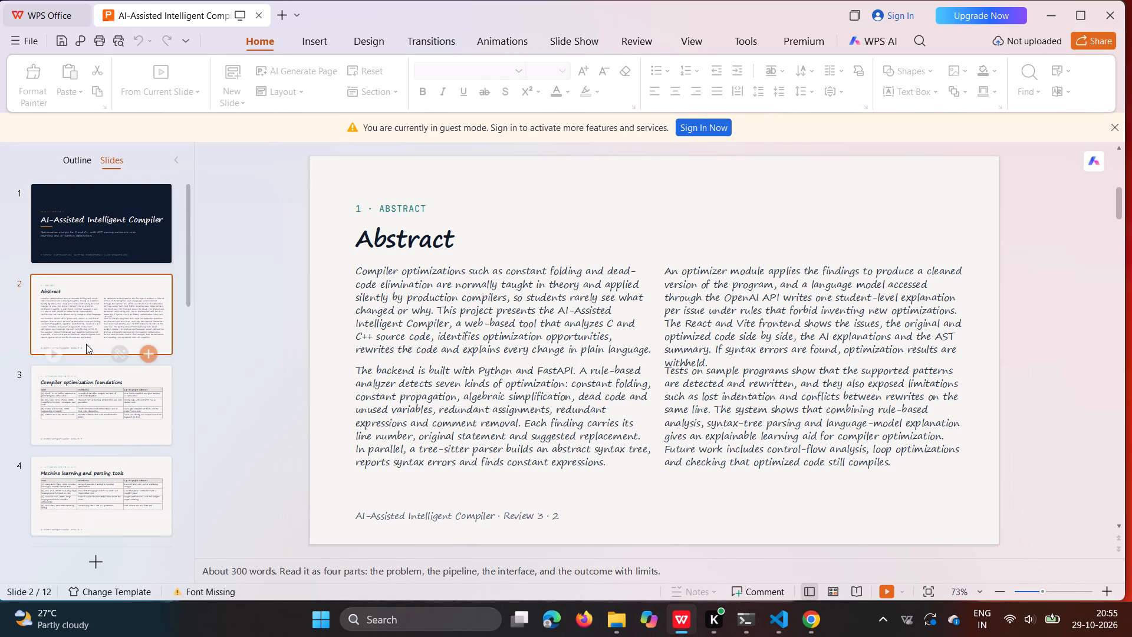
pyautogui.press('Down')
pyautogui.press('Down')
pyautogui.press('Down')
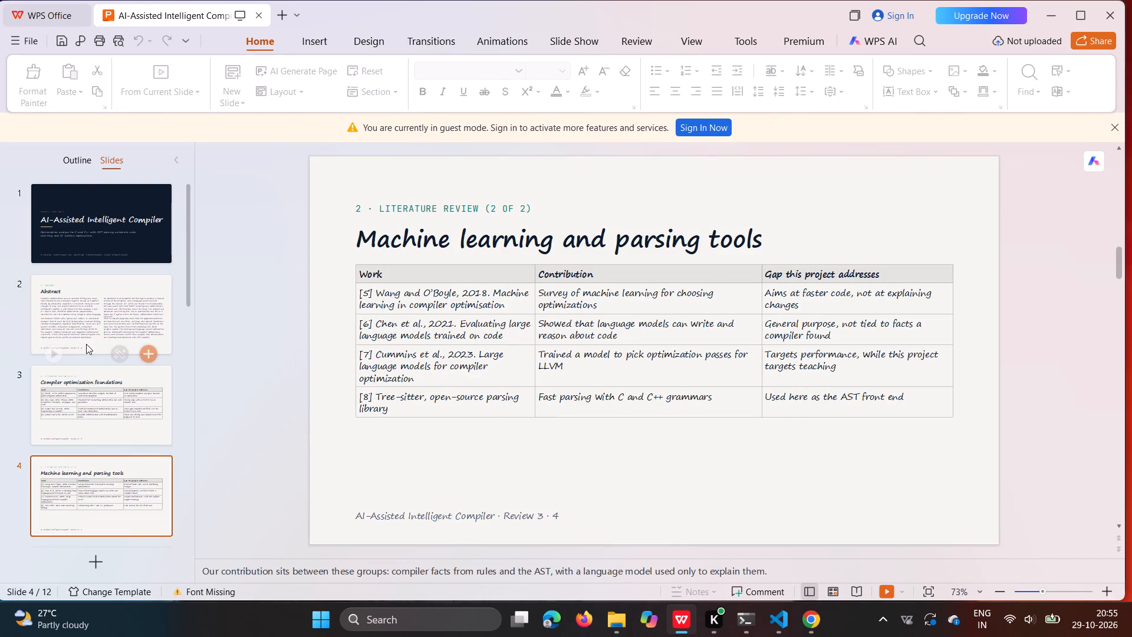
pyautogui.press('Down')
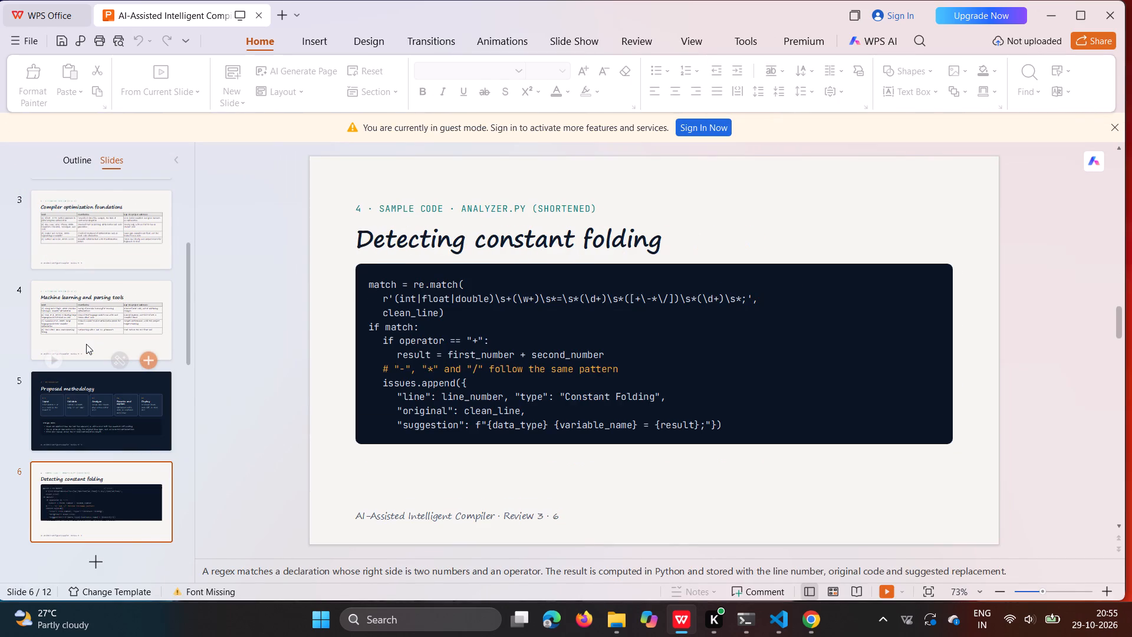
pyautogui.press('Down')
pyautogui.press('Down')
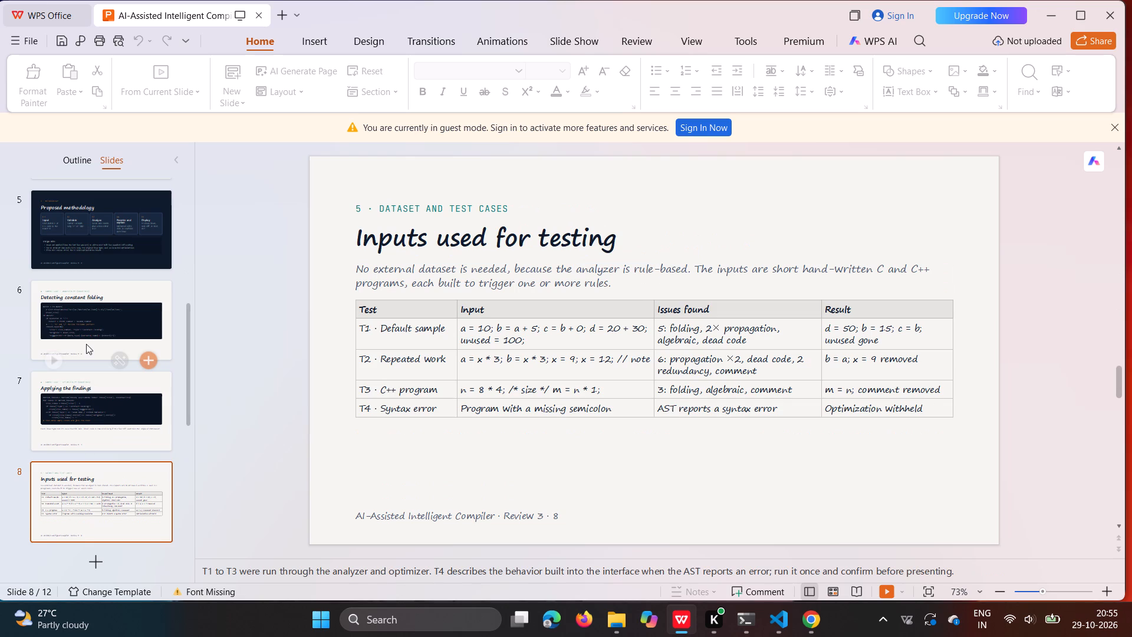
pyautogui.press('Down')
pyautogui.press('Down')
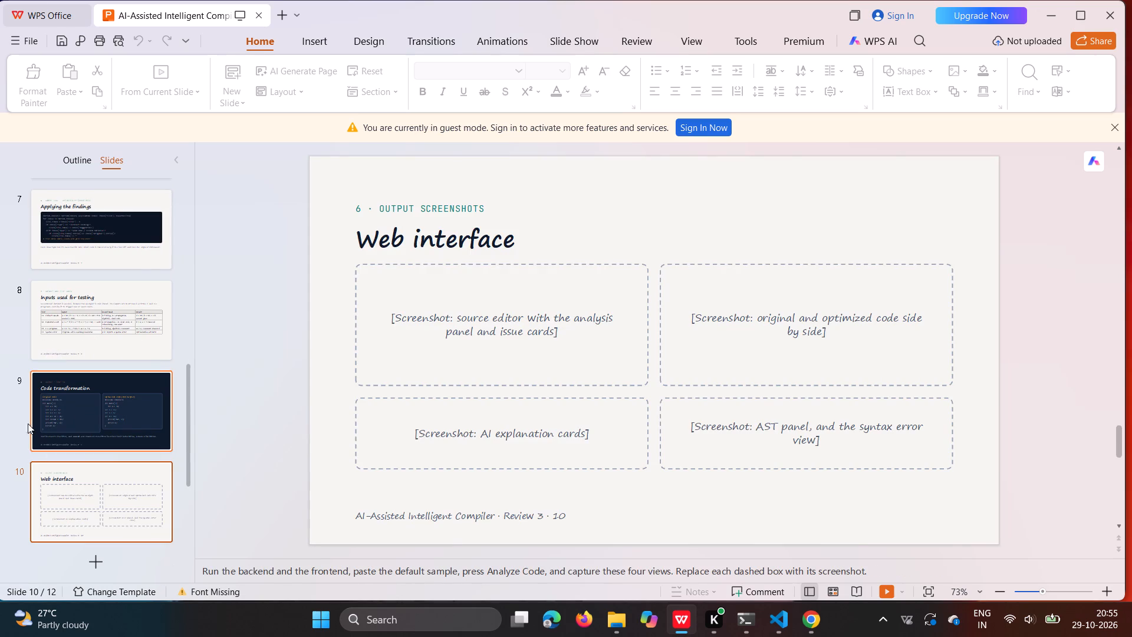
# Delete the placeholder text about the source editor, analysis panel and issue cards from the first dashed box on slide 10.
pyautogui.click(466, 352)
pyautogui.click(518, 308)
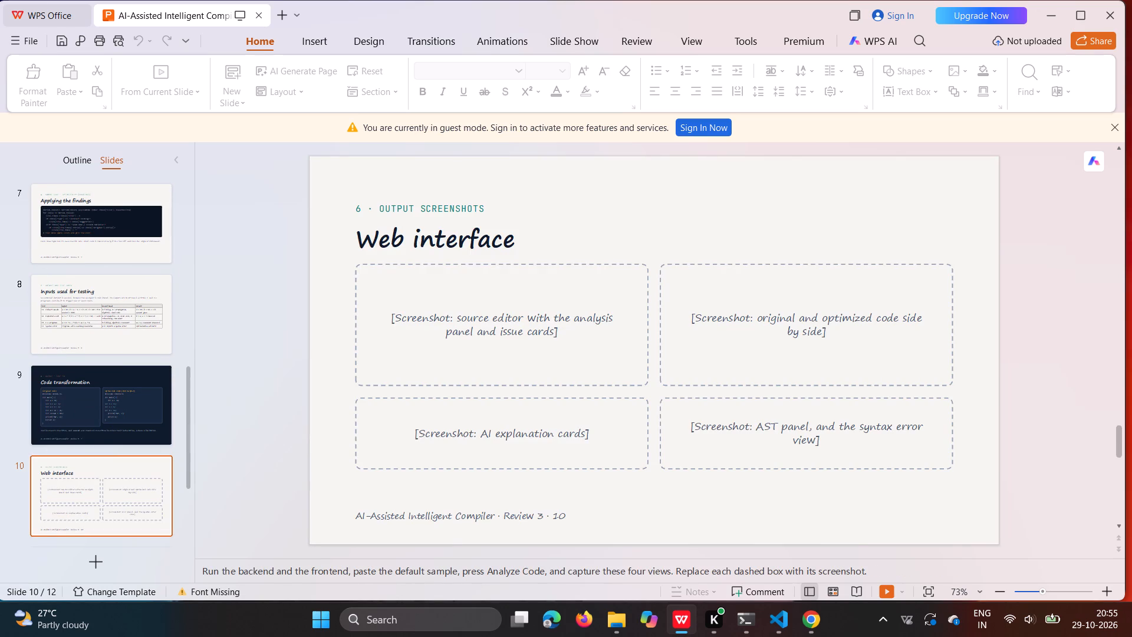
pyautogui.doubleClick(538, 323)
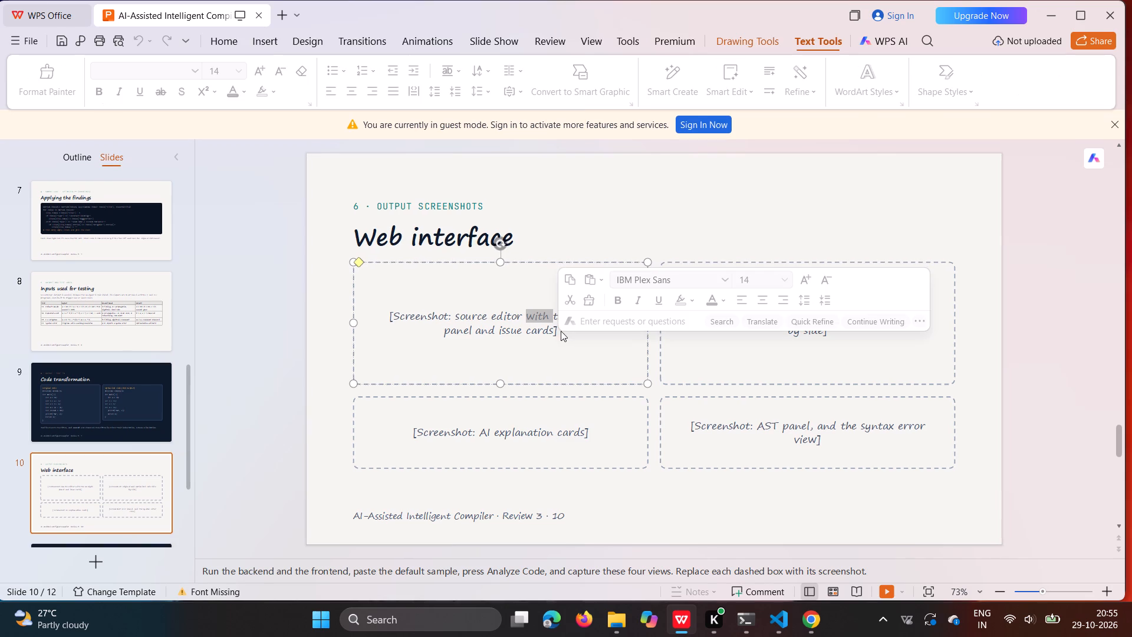
pyautogui.click(544, 326)
pyautogui.moveTo(560, 332); pyautogui.dragTo(504, 318)
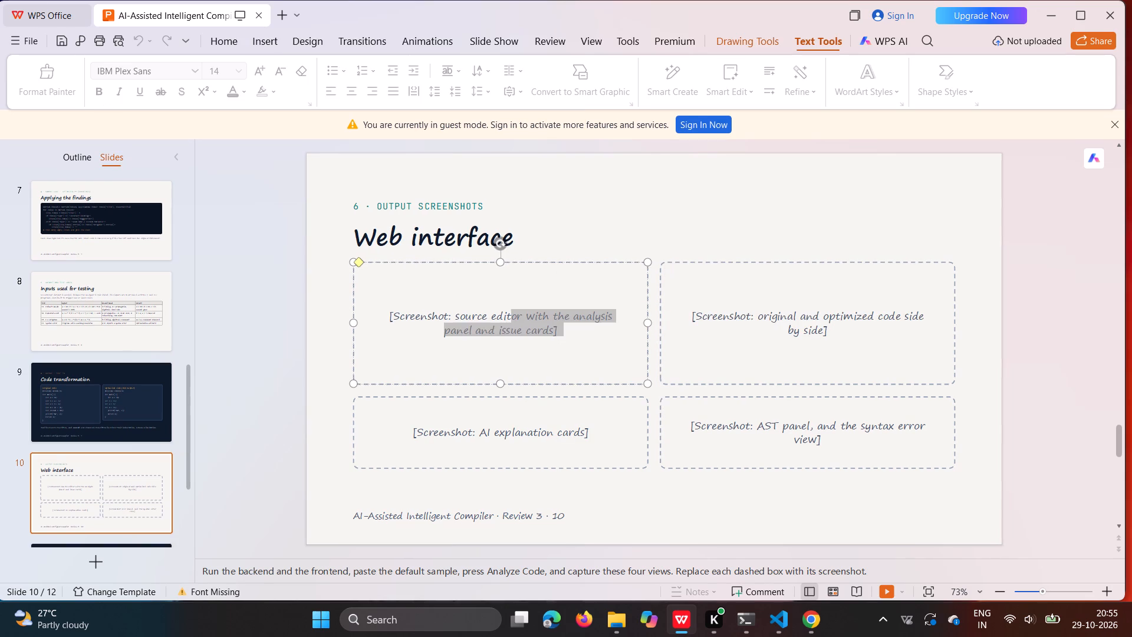
pyautogui.moveTo(504, 318); pyautogui.dragTo(377, 296)
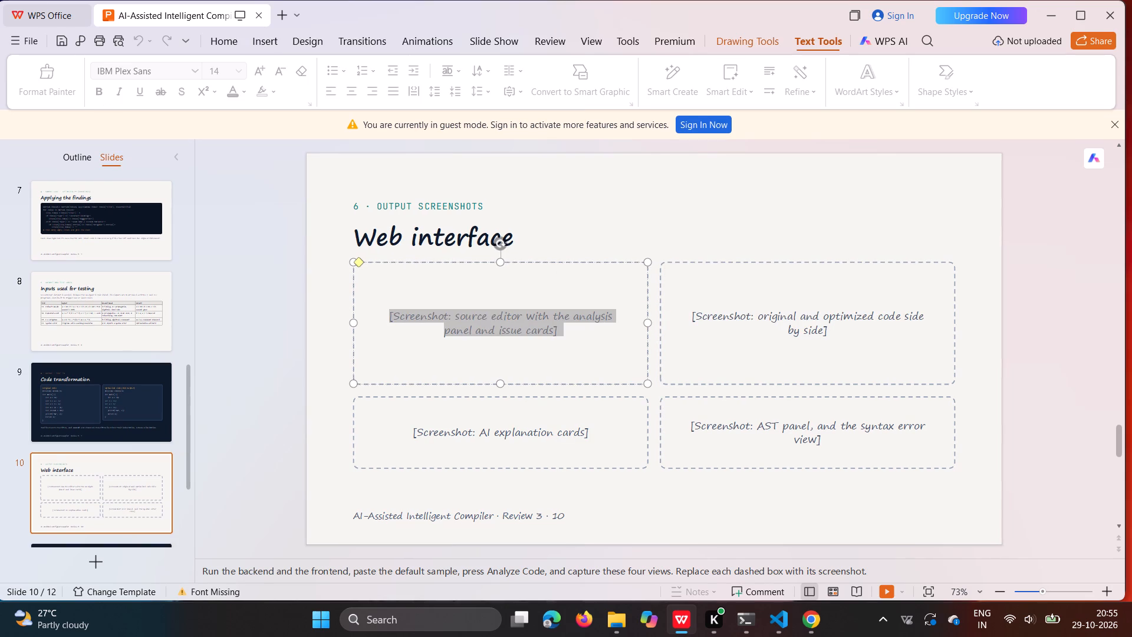
pyautogui.press('BackSpace')
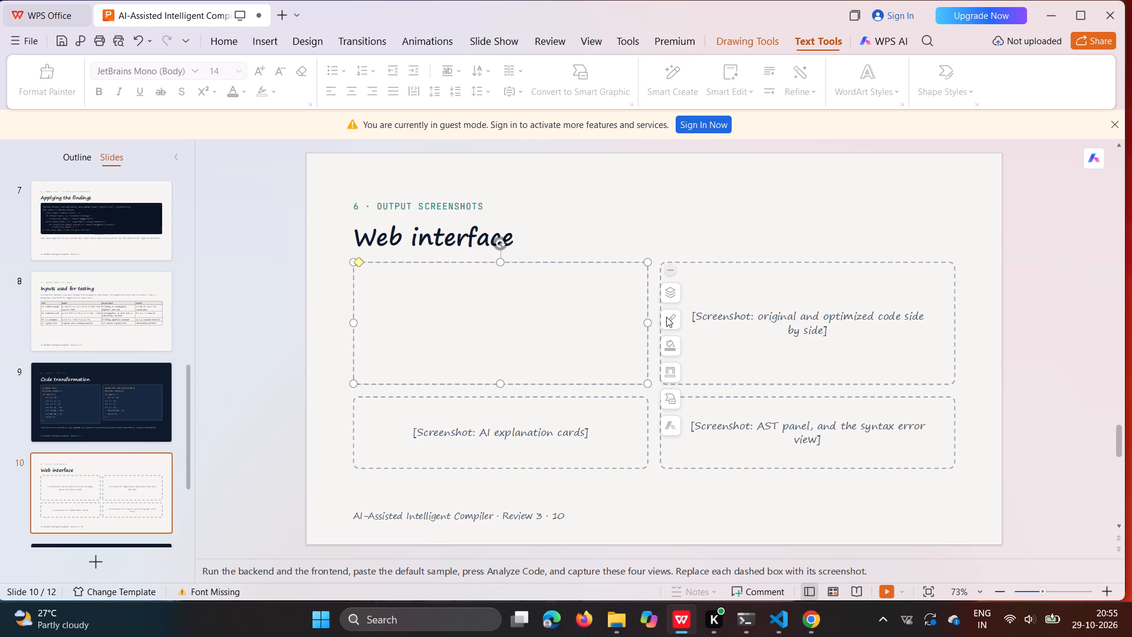
# Select the emptied dashed box on the Web interface slide as a shape.
pyautogui.click(674, 342)
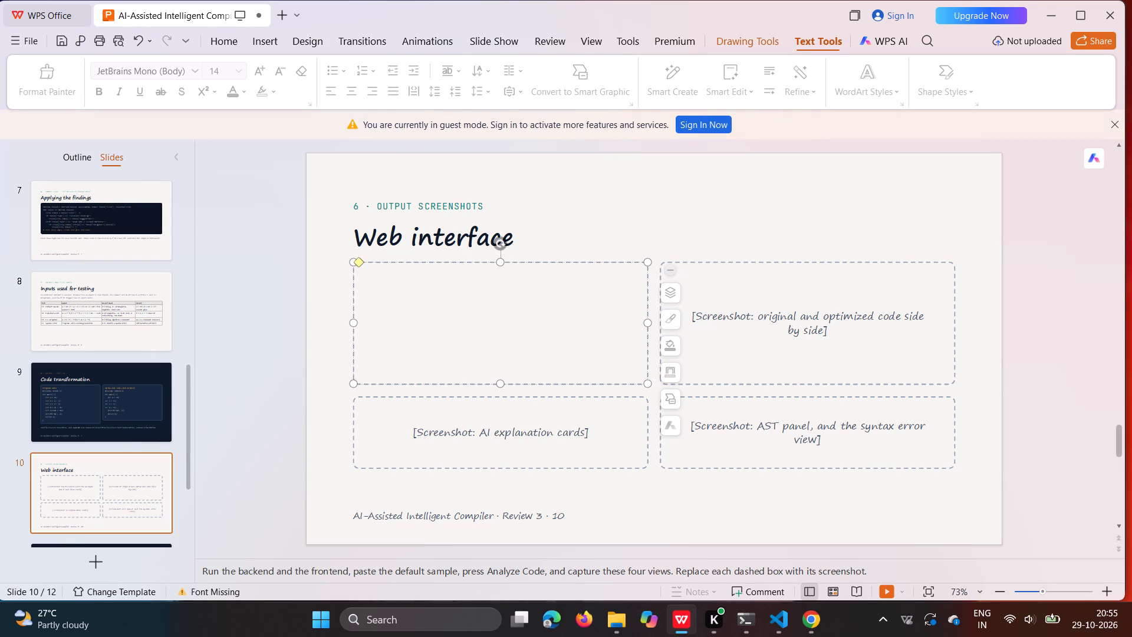
pyautogui.click(532, 260)
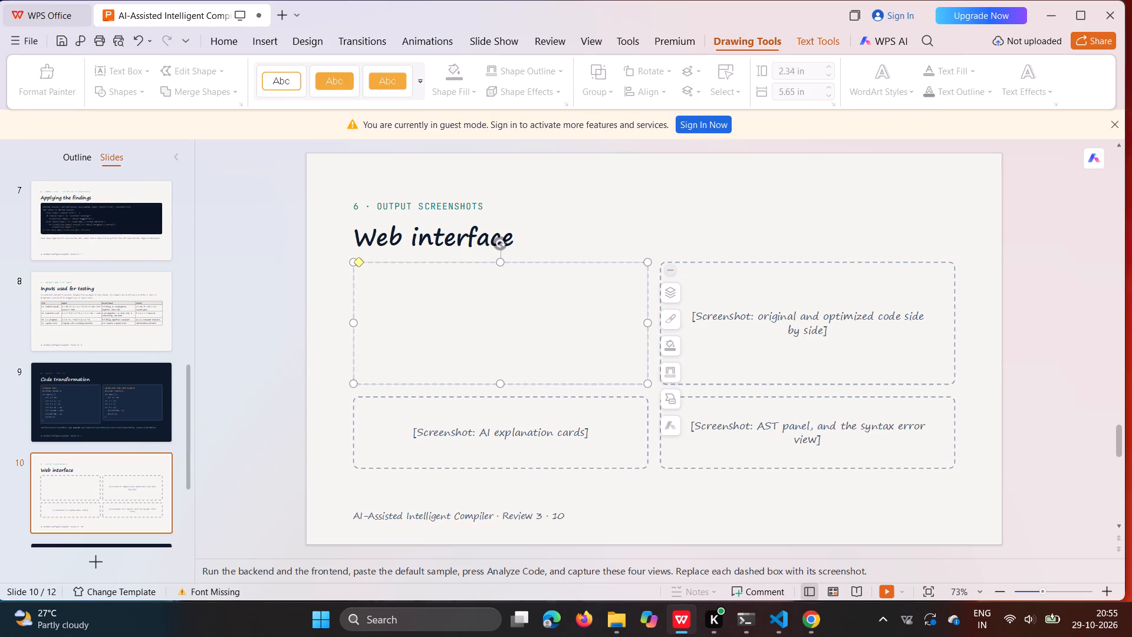
# Open the account sign-in window from the guest mode notice.
pyautogui.click(713, 116)
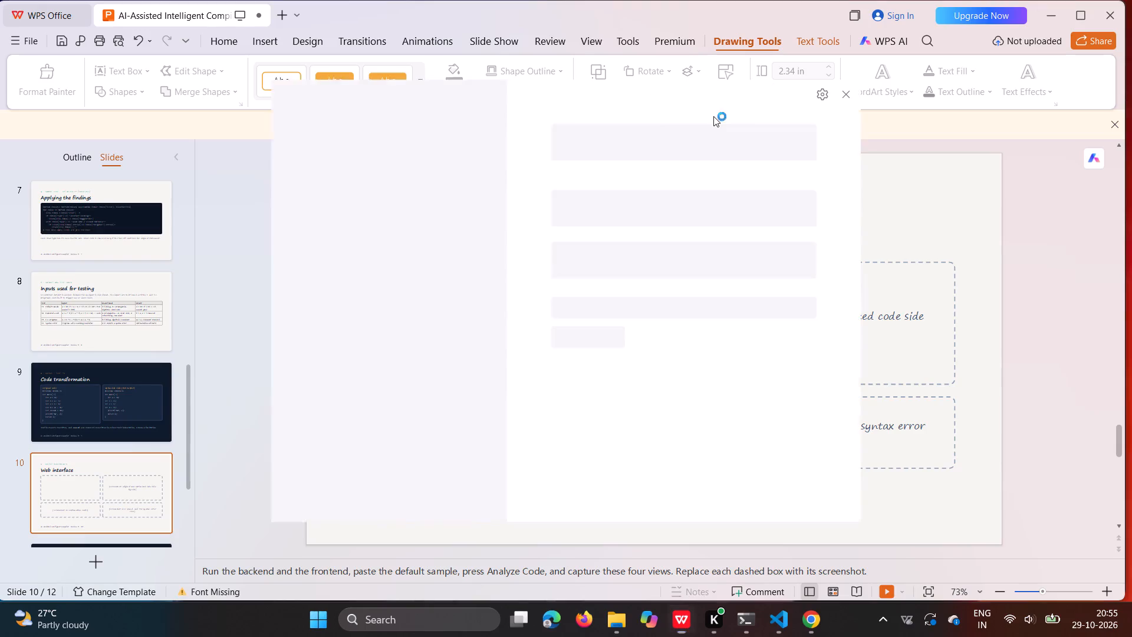
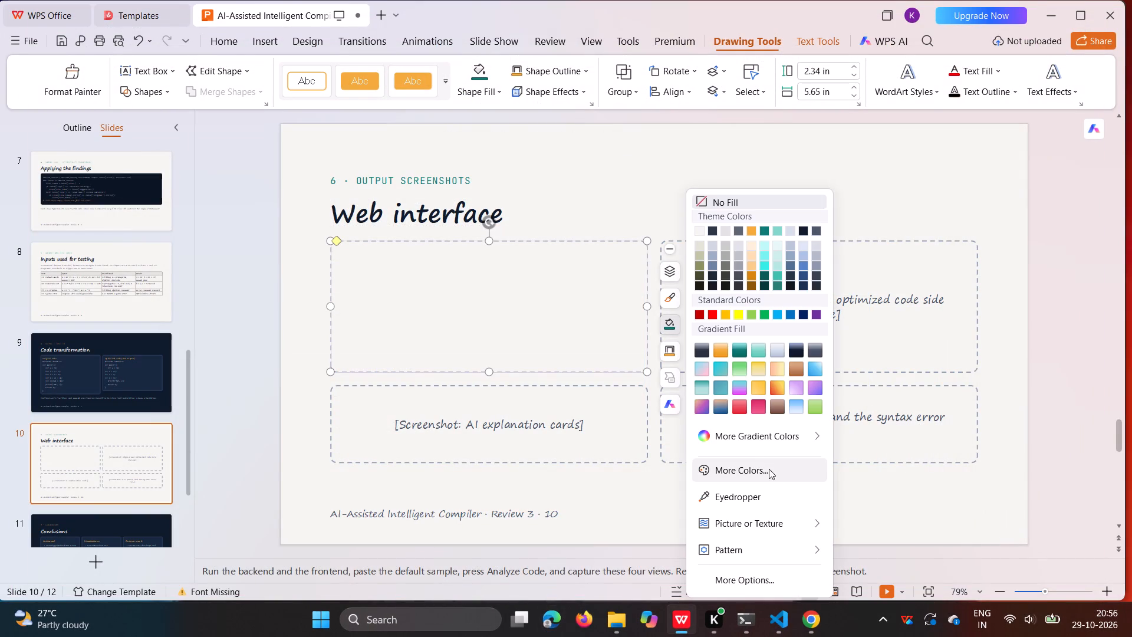
# Start a picture fill from this device for the emptied dashed box, browsing the Pictures > Screenshots folder to the 2026-10-29 captures.
pyautogui.click(773, 515)
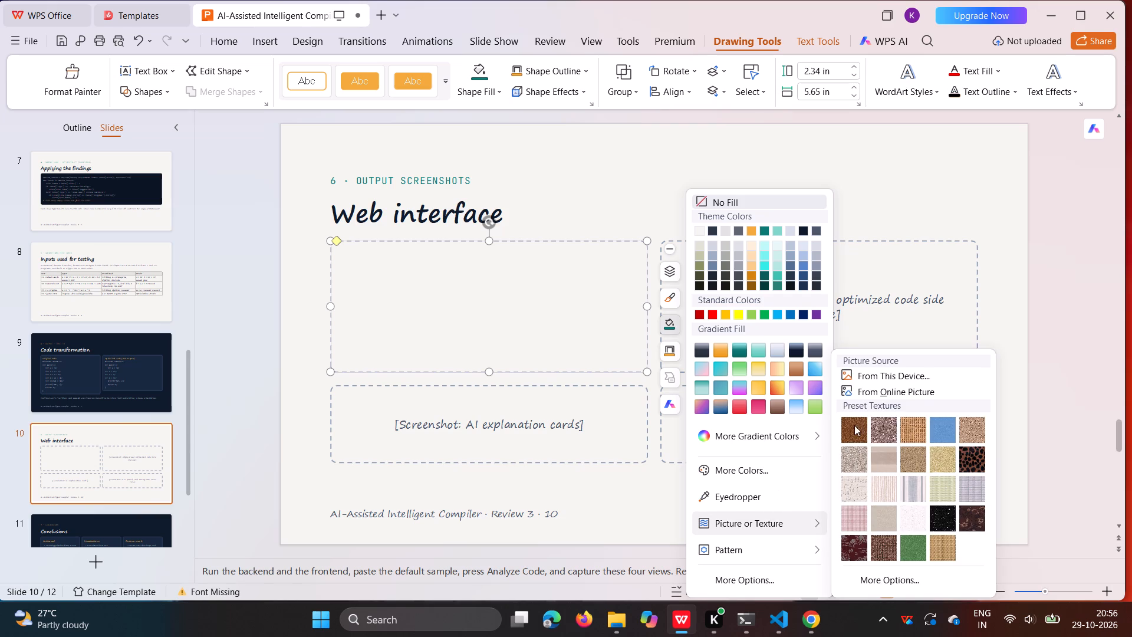
pyautogui.click(867, 379)
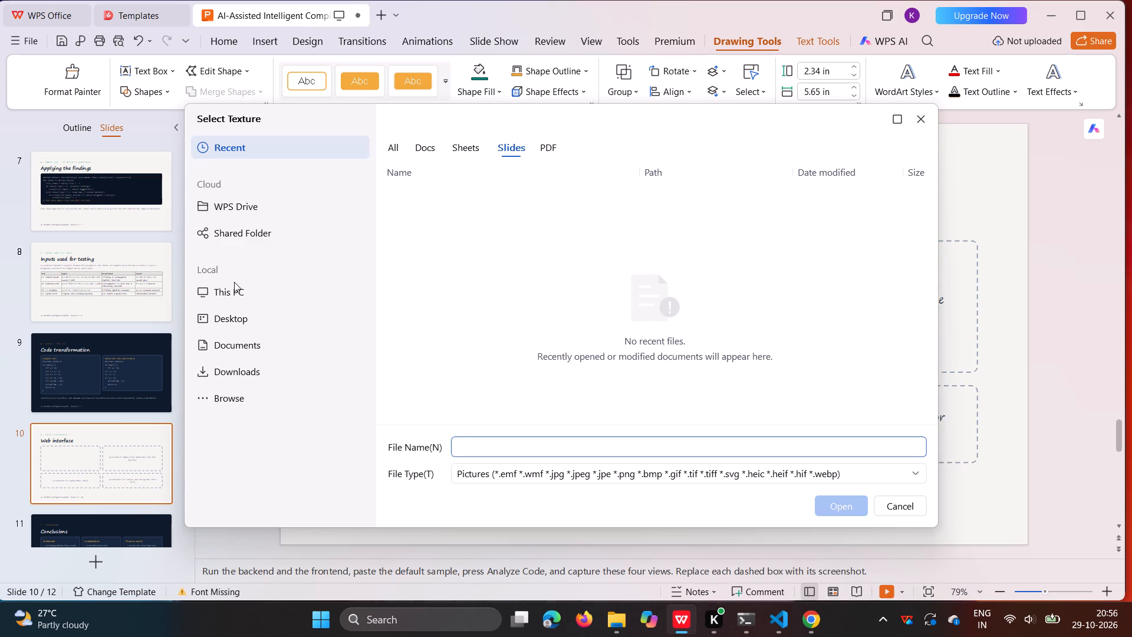
pyautogui.click(248, 331)
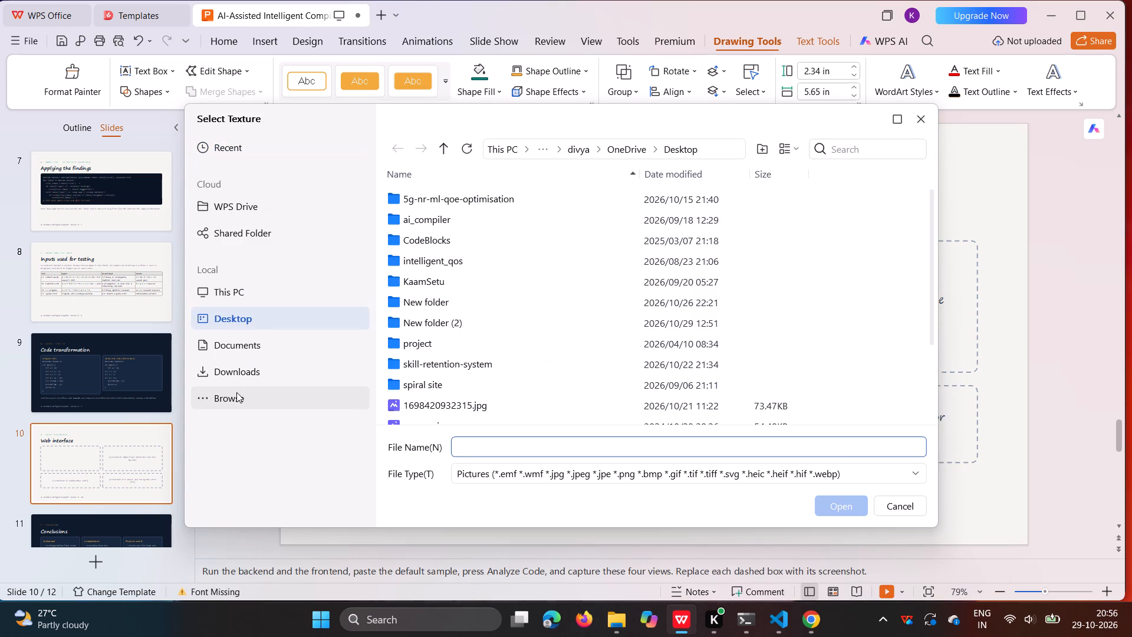
pyautogui.click(236, 392)
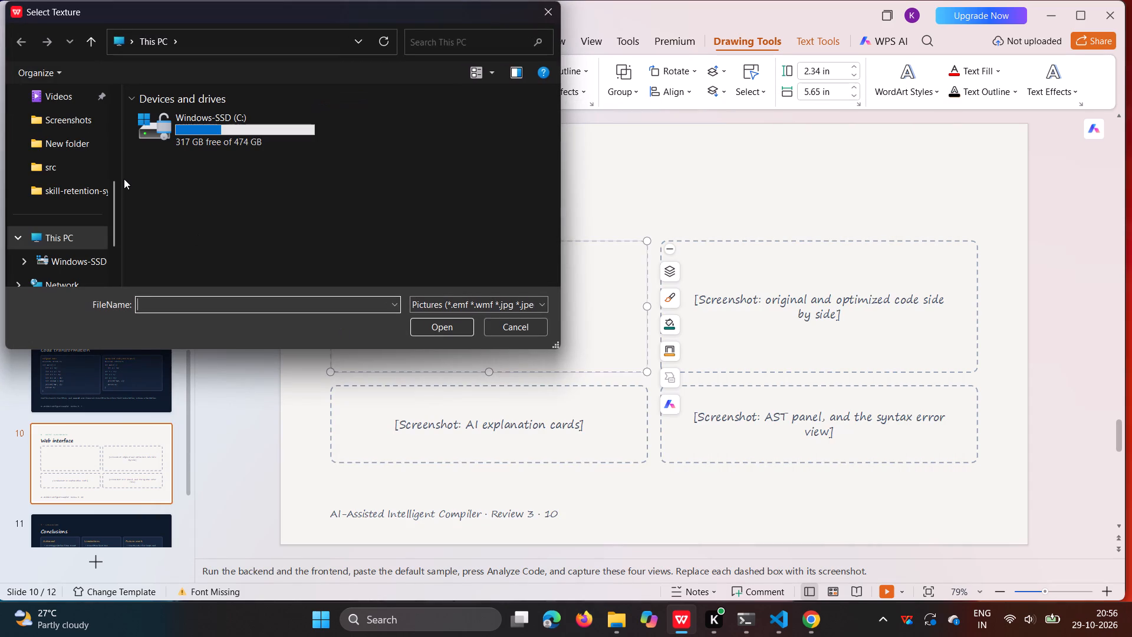
pyautogui.hscroll(-1, 124, 179)
pyautogui.scroll(-1, 61, 134)
pyautogui.scroll(3, 61, 134)
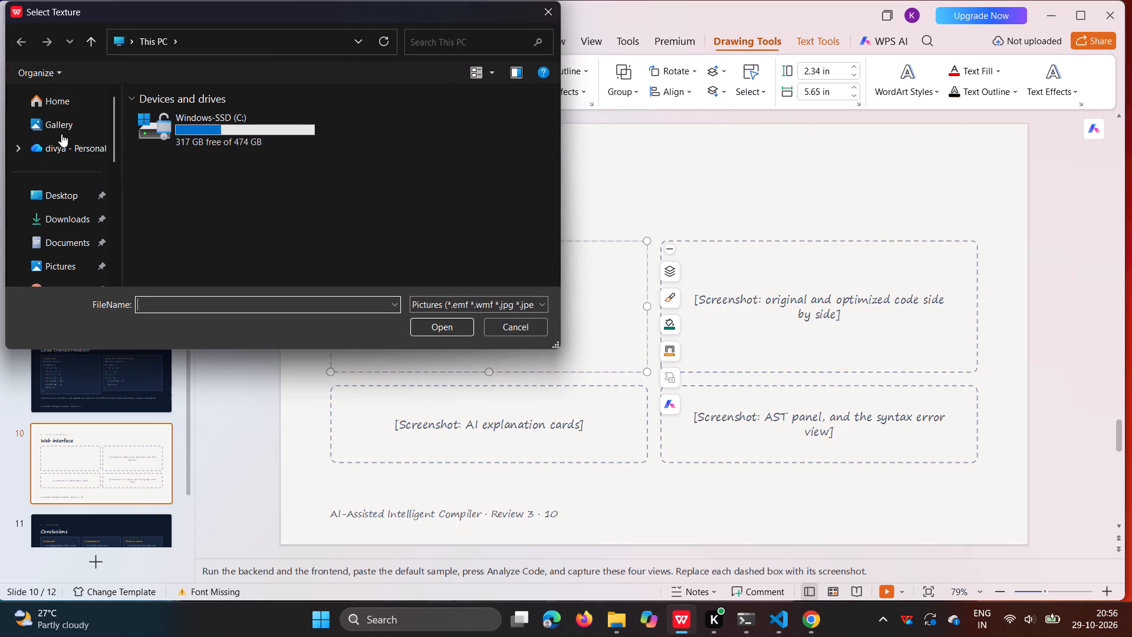
pyautogui.click(70, 262)
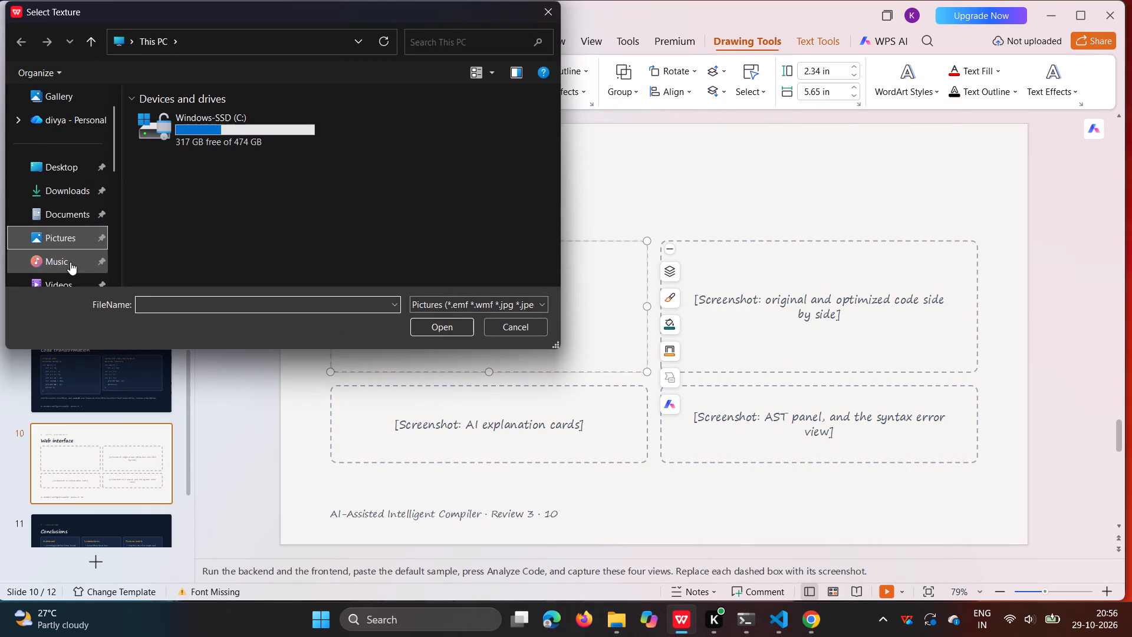
pyautogui.doubleClick(245, 146)
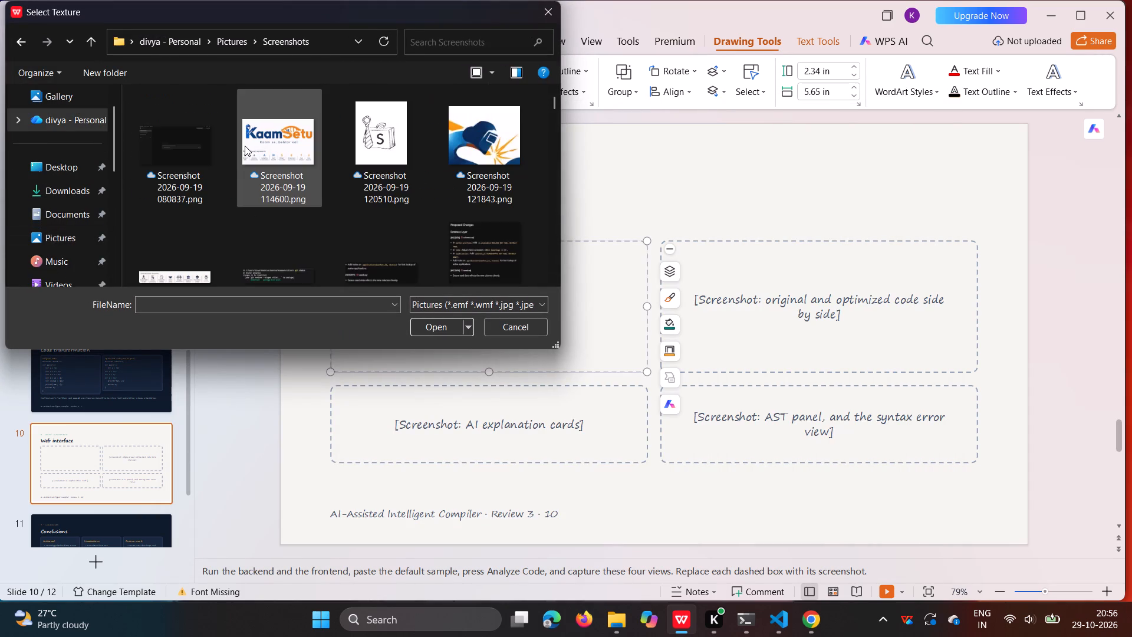
pyautogui.scroll(-20, 351, 184)
pyautogui.scroll(-20, 351, 184)
pyautogui.scroll(-20, 351, 184)
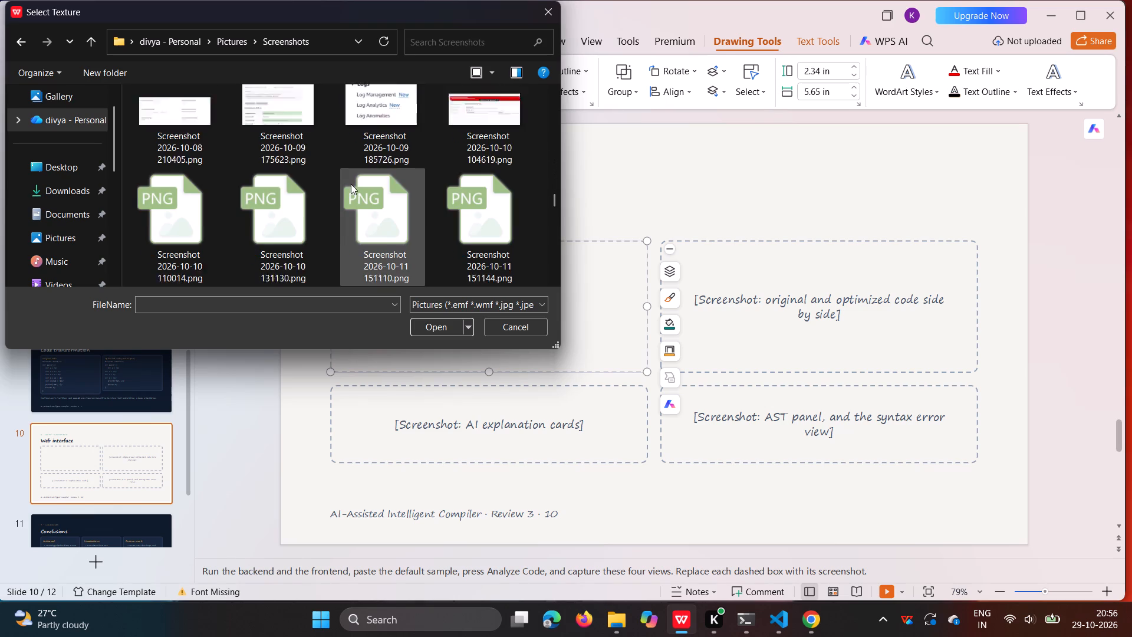
pyautogui.scroll(-20, 351, 184)
pyautogui.scroll(-18, 351, 184)
pyautogui.scroll(-15, 351, 184)
pyautogui.scroll(-19, 351, 184)
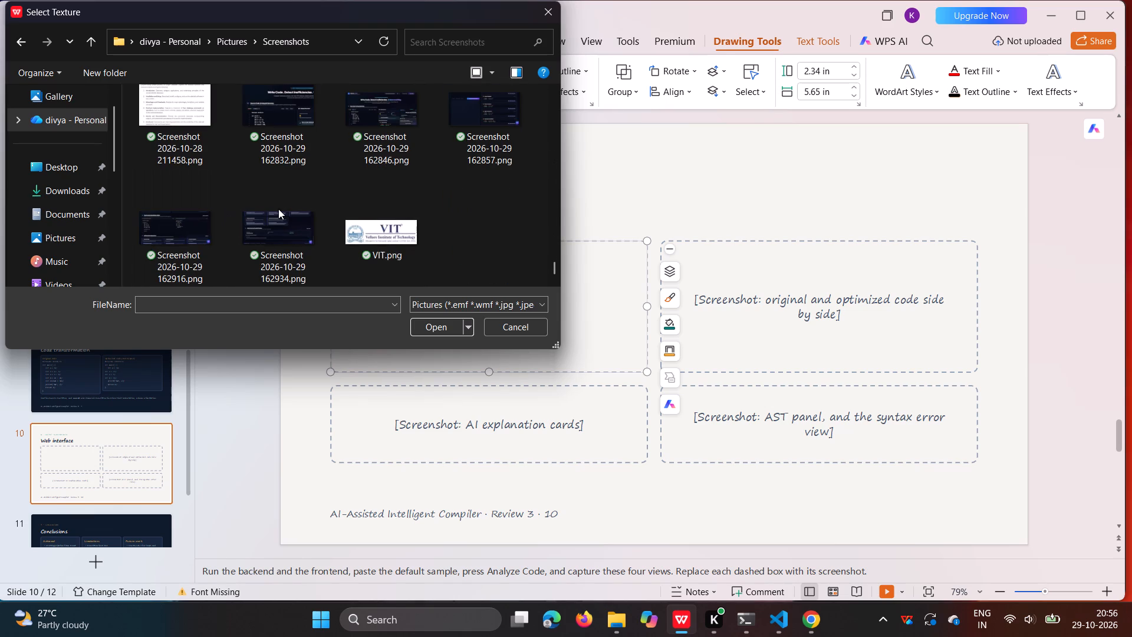
# Fill the emptied dashed box on the Web interface slide with the picture Screenshot 2026-10-29 162846.png.
pyautogui.doubleClick(389, 113)
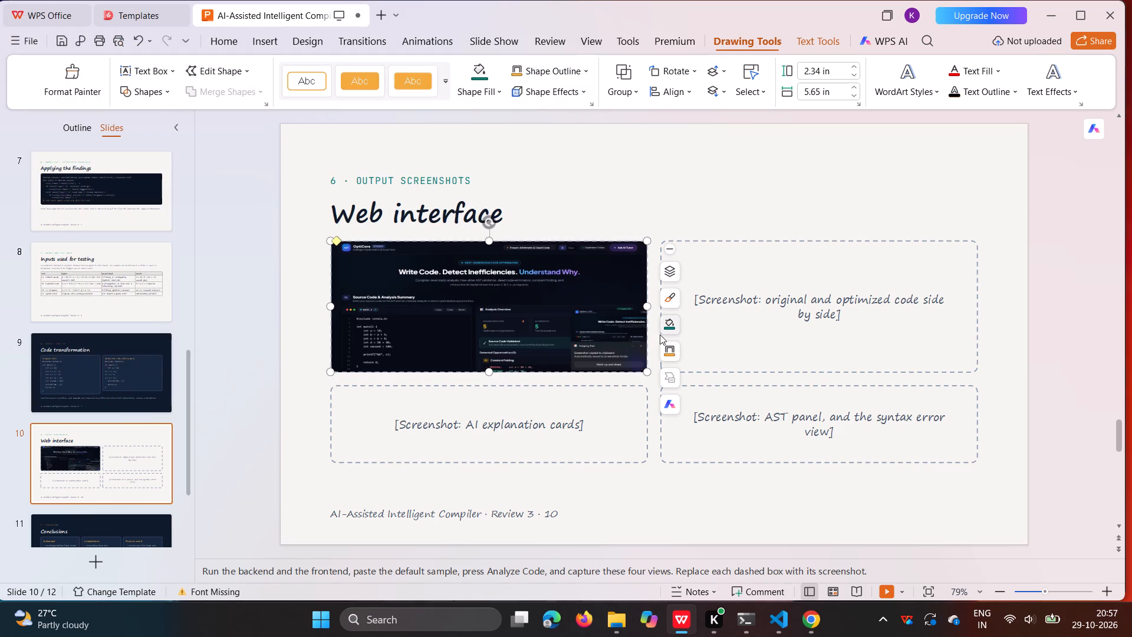
pyautogui.click(835, 338)
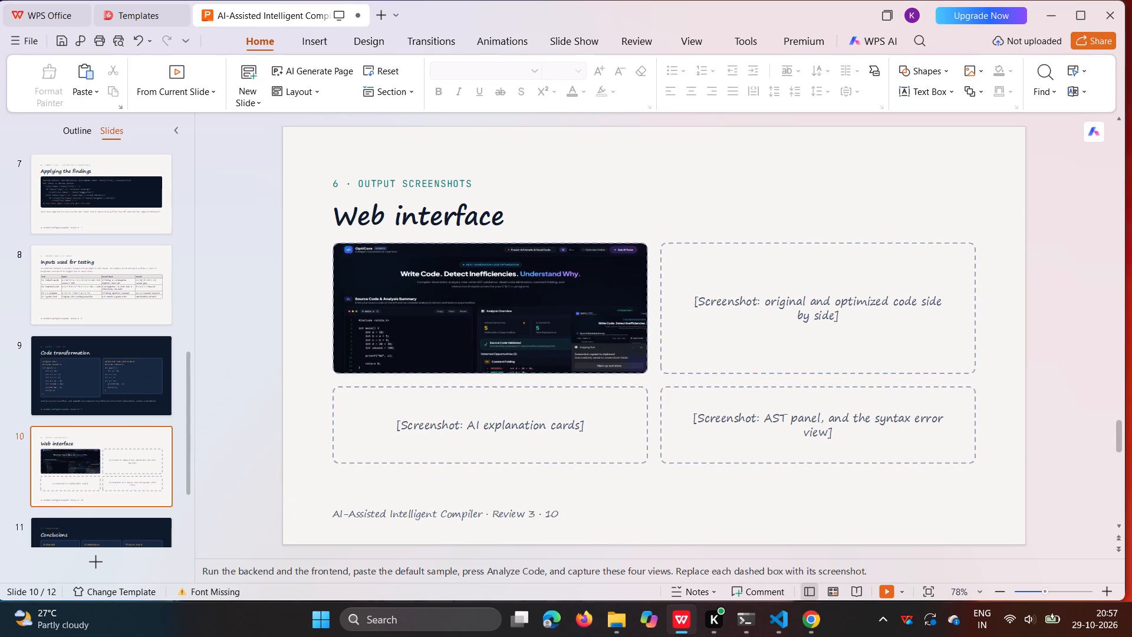
# Place the text cursor in the Web interface slide's placeholder about original and optimized code side by side.
pyautogui.click(943, 310)
pyautogui.scroll(-2, 789, 523)
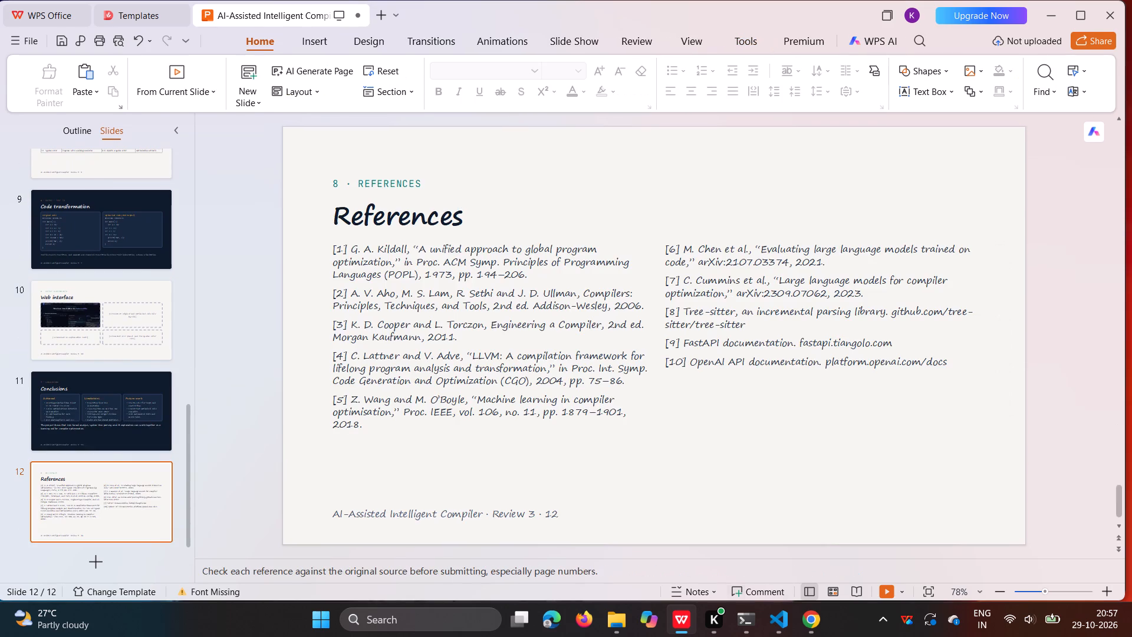
pyautogui.scroll(1, 741, 489)
pyautogui.click(104, 376)
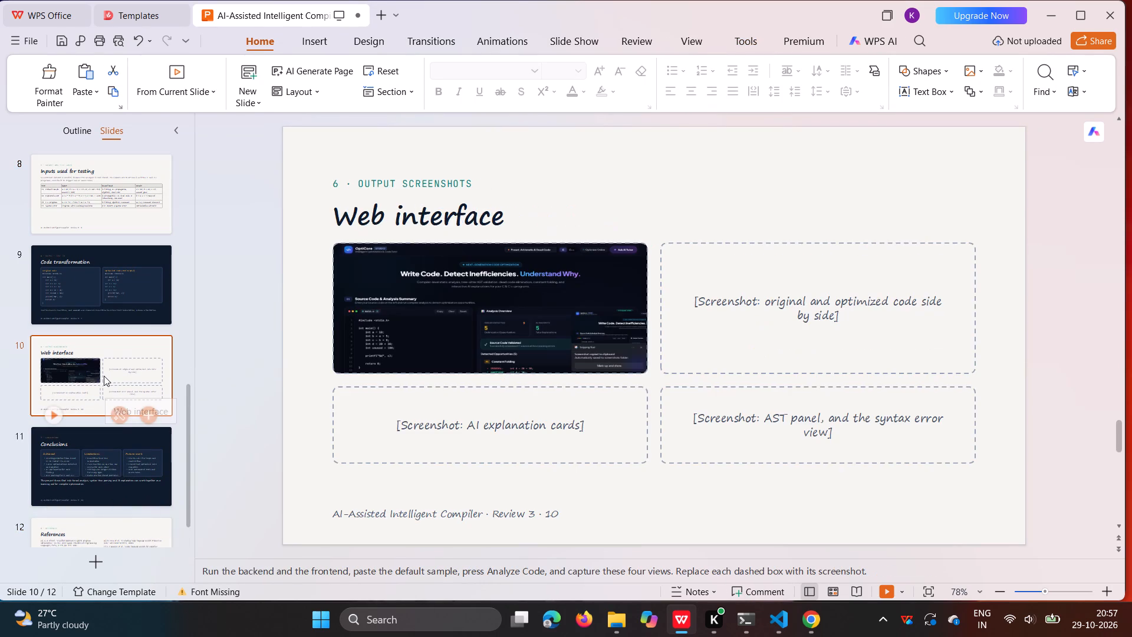
pyautogui.click(807, 369)
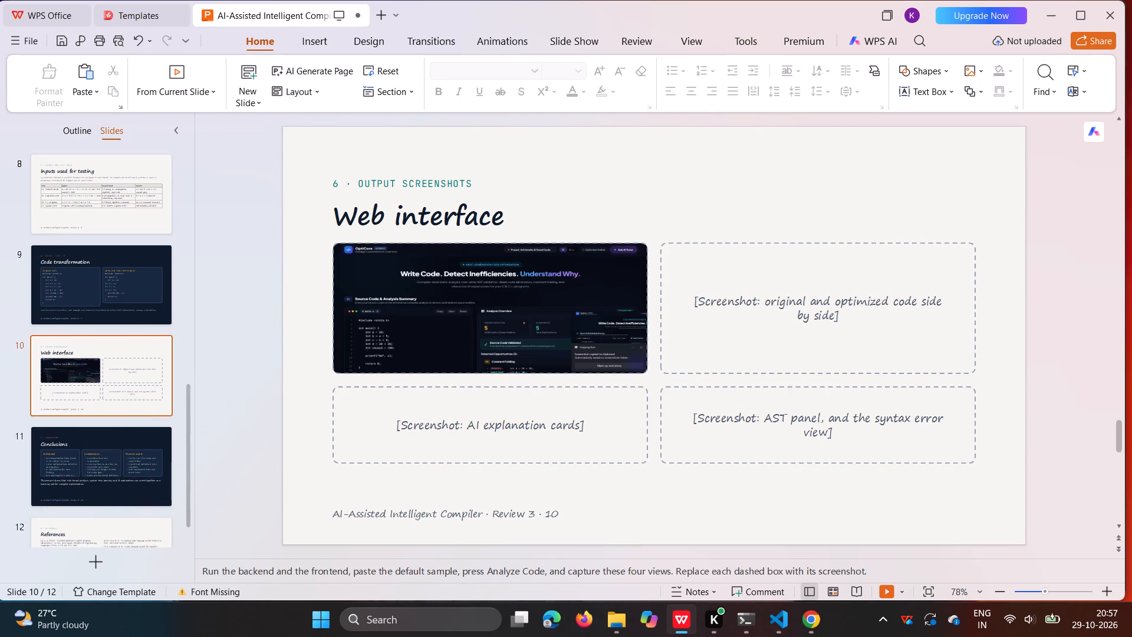
pyautogui.click(835, 310)
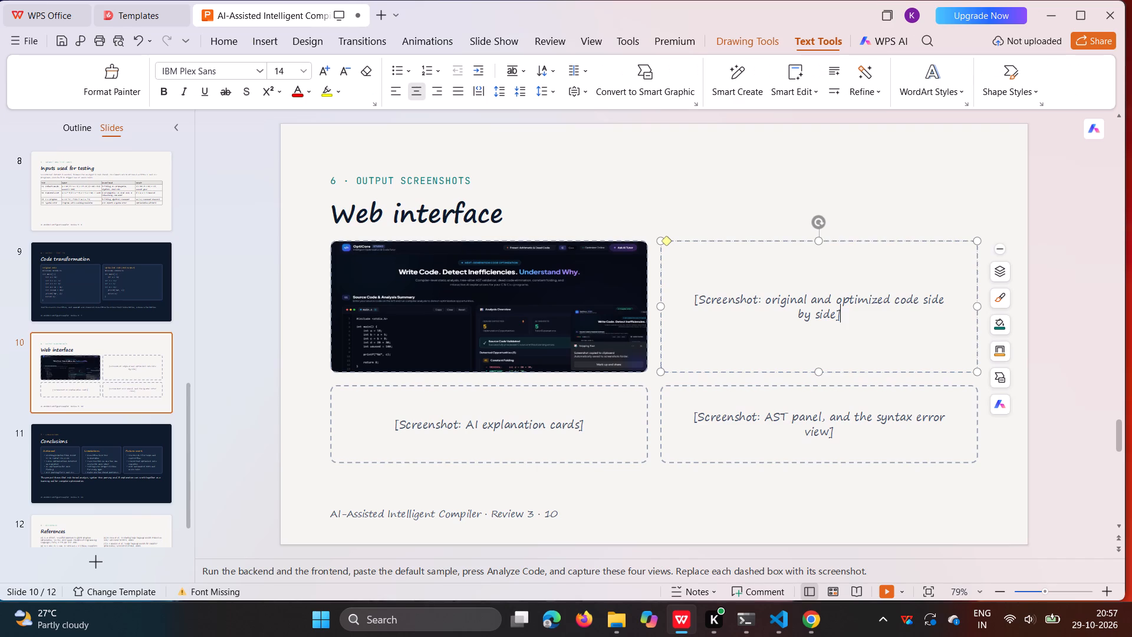
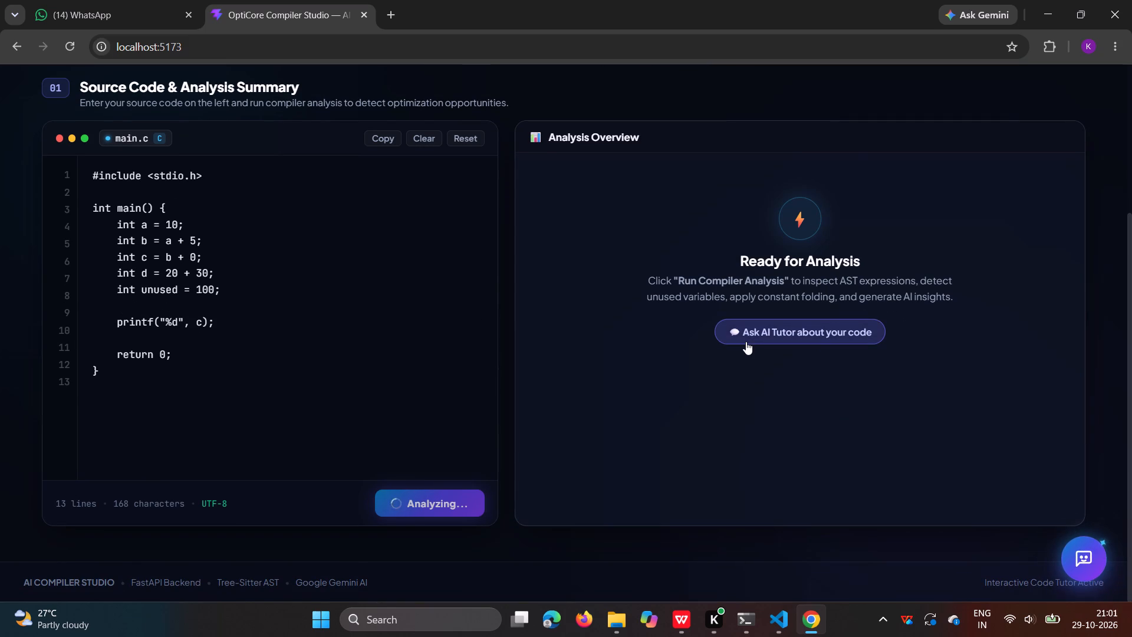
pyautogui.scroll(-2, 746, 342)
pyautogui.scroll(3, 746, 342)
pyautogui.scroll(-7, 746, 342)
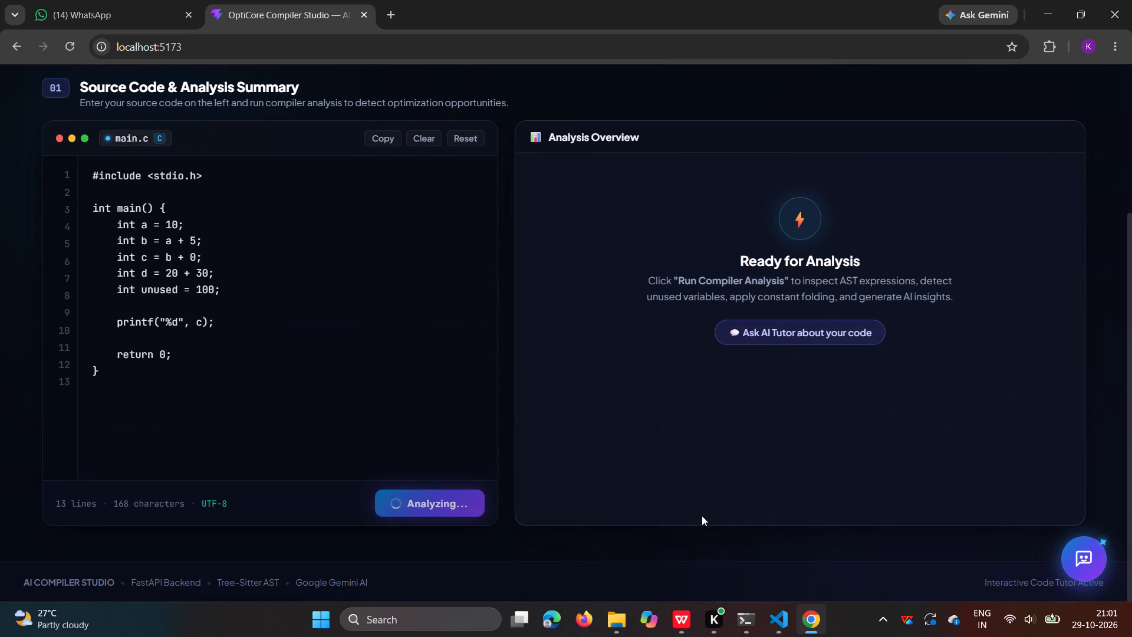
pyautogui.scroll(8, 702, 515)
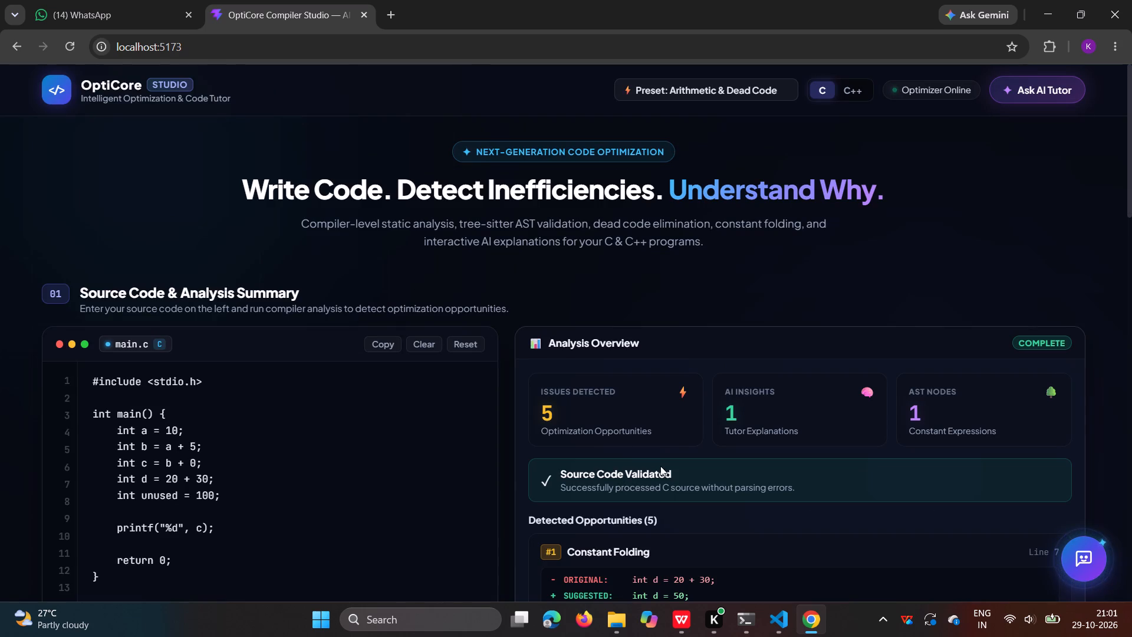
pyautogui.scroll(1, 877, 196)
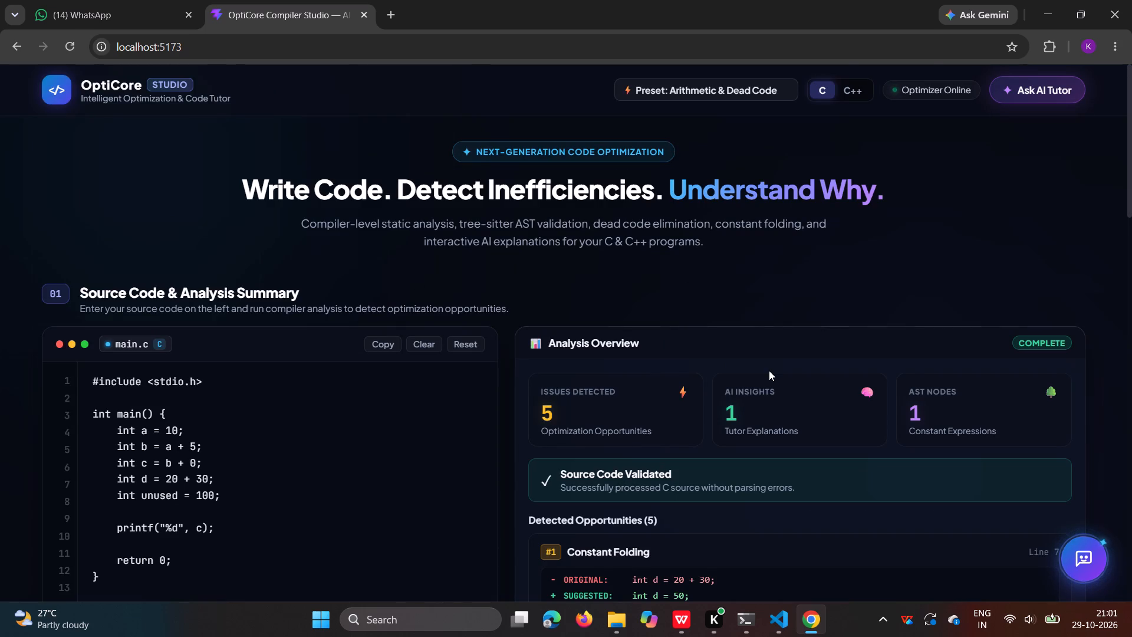
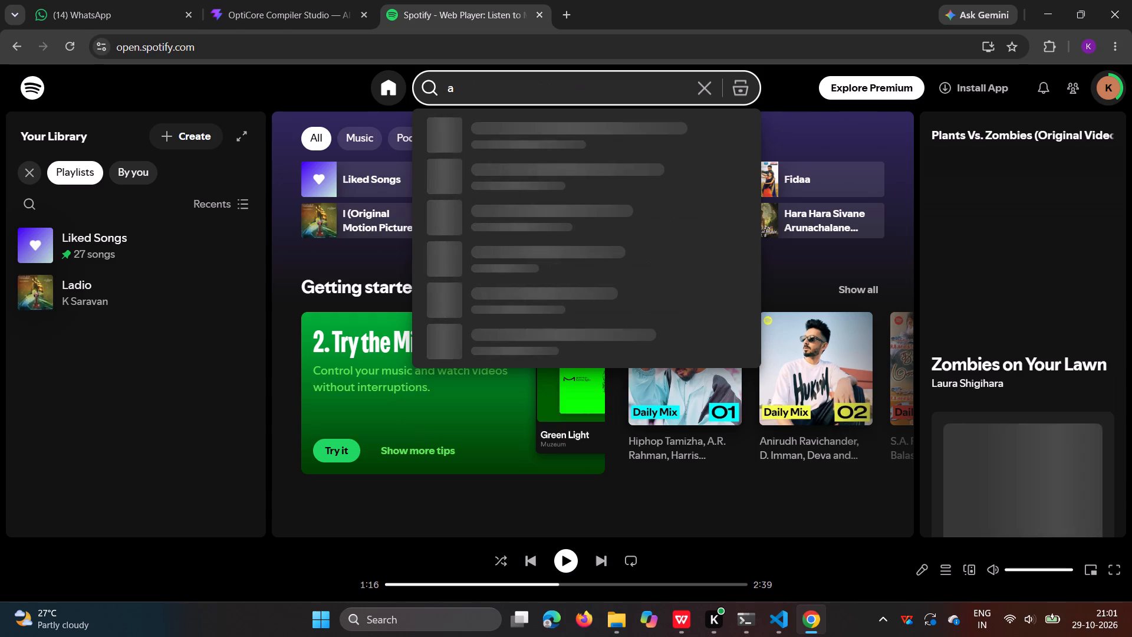
# Search Spotify for "ennatha sol" and play the song Ada Ennaththa Solvenungo - From "Sivakasi".
pyautogui.press('BackSpace')
pyautogui.write('enn')
pyautogui.write('atha')
pyautogui.press('space')
pyautogui.write('sol')
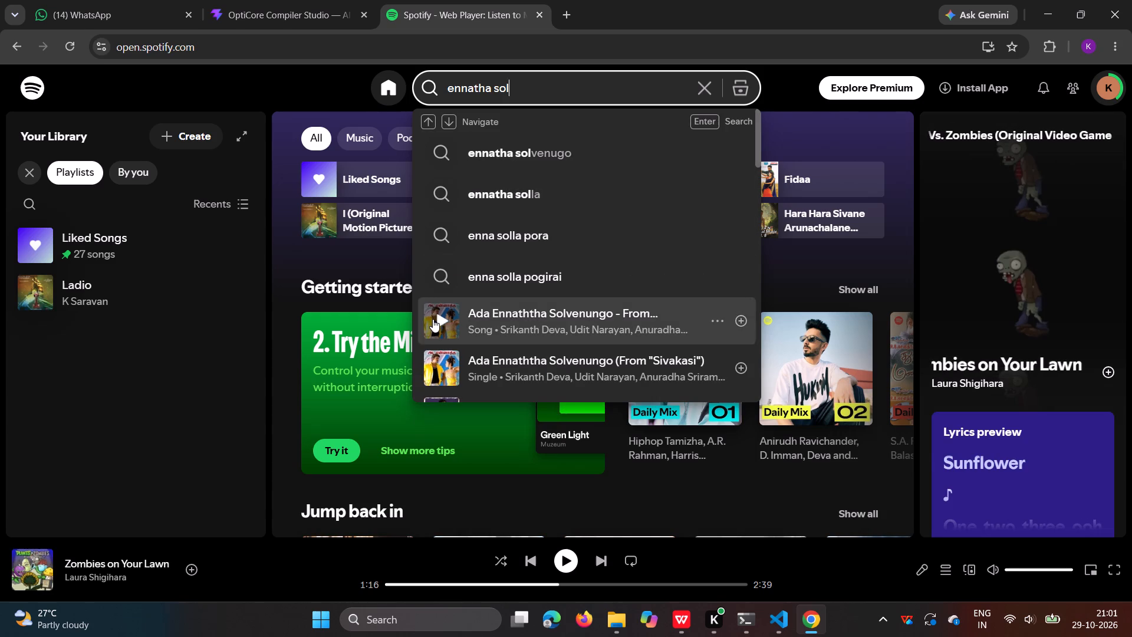
pyautogui.doubleClick(433, 319)
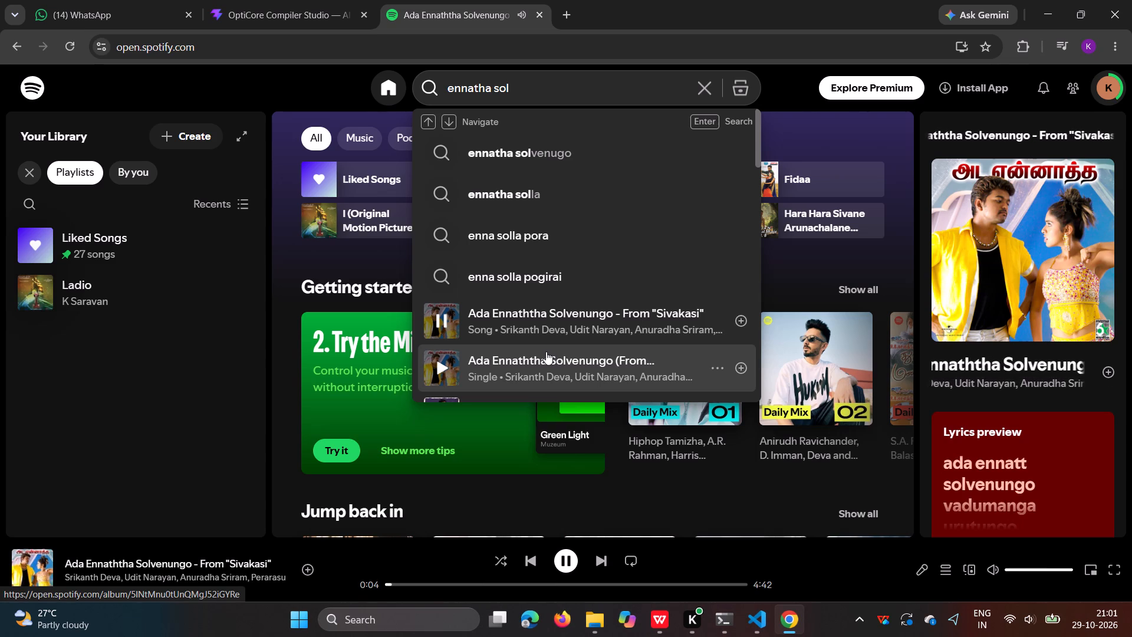
# Switch to the OptiCore Compiler Studio page and capture a screenshot of the whole Code Transformation (Before & After) section.
pyautogui.click(221, 0)
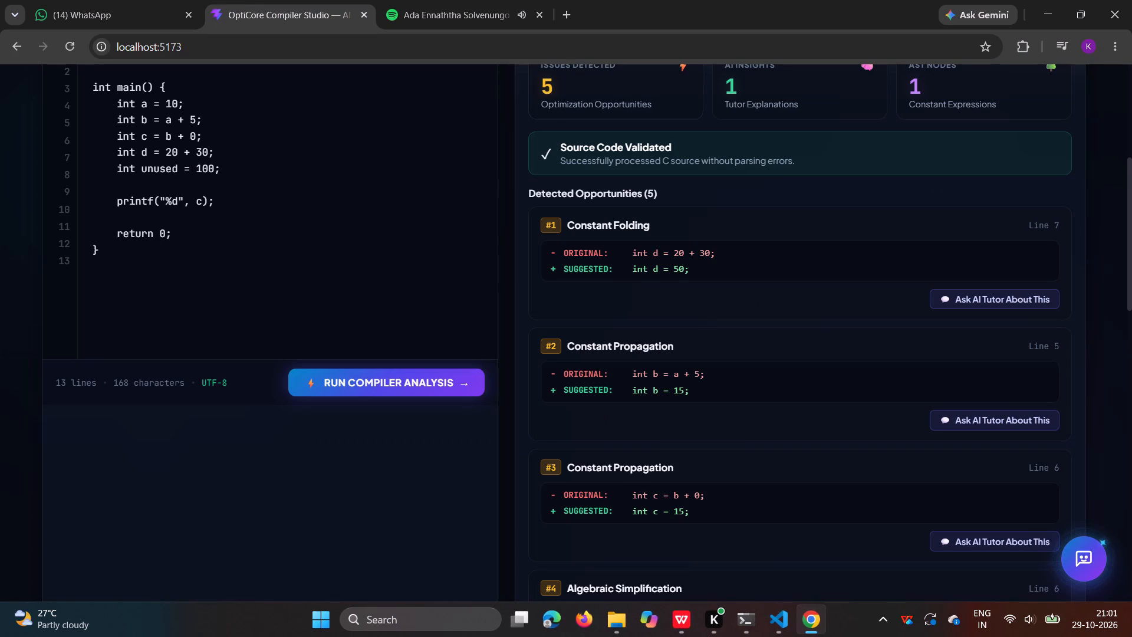
pyautogui.scroll(-5, 776, 407)
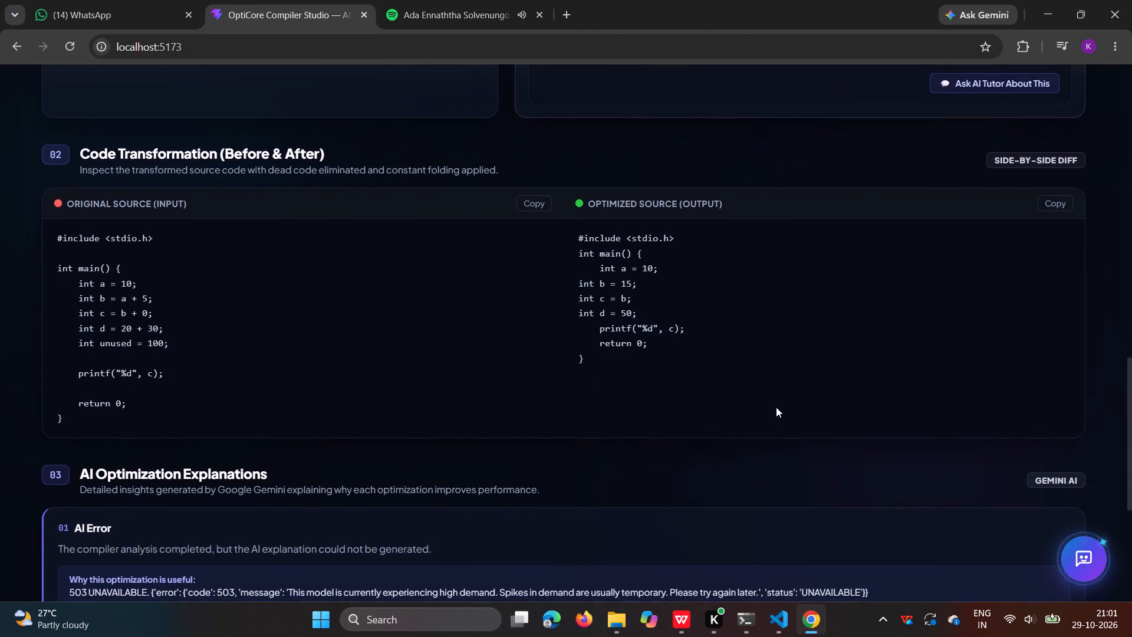
pyautogui.press('shift+super+s')
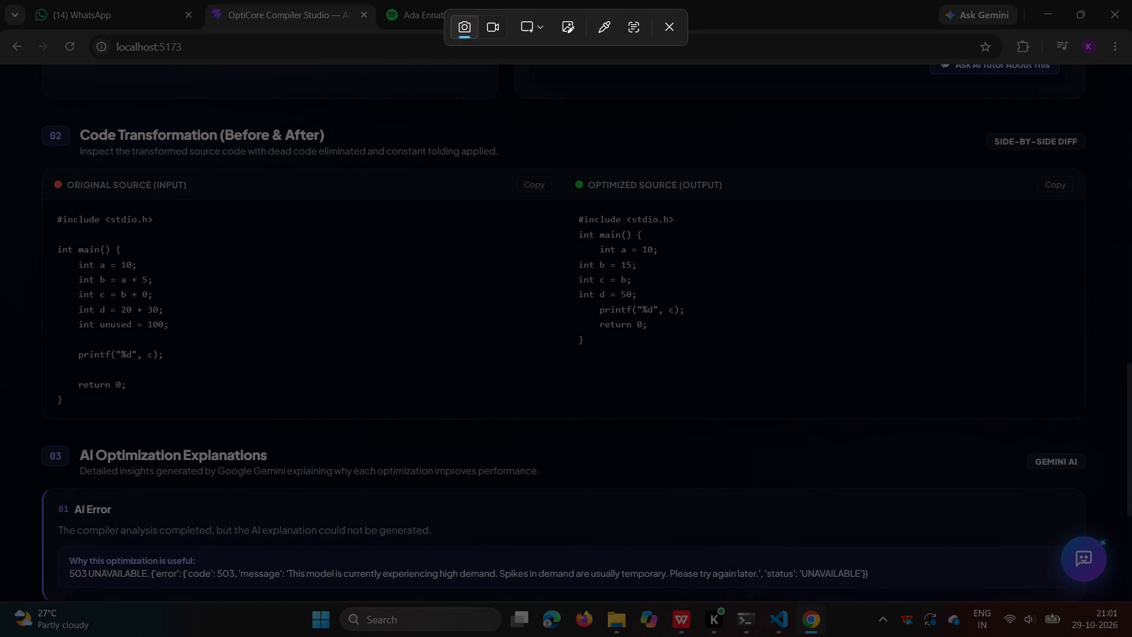
pyautogui.moveTo(30, 106); pyautogui.dragTo(870, 394)
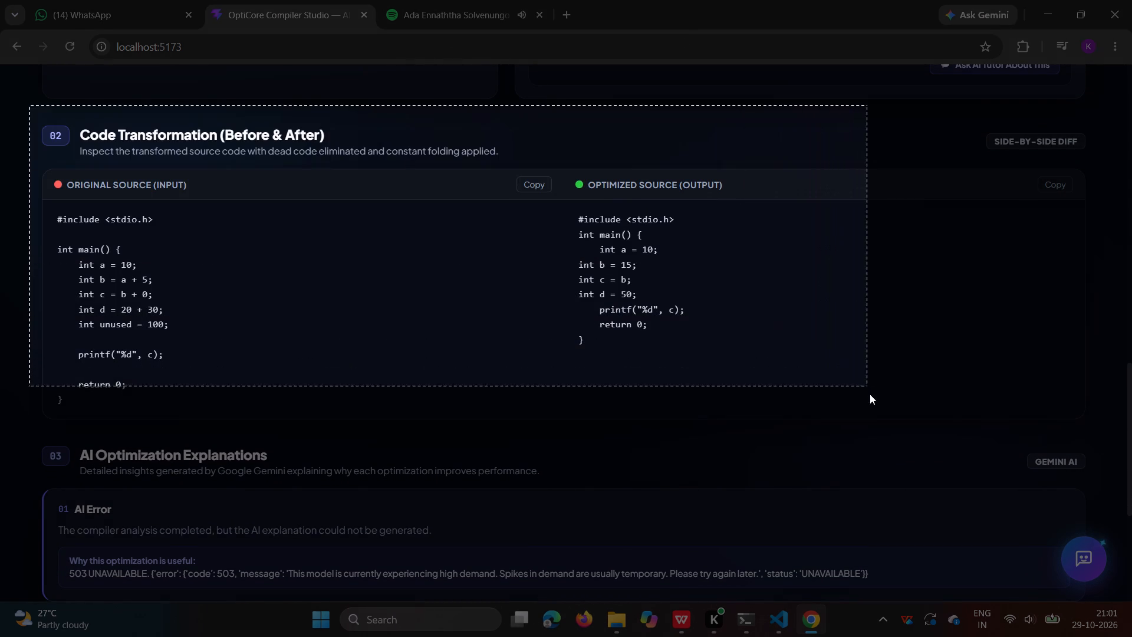
pyautogui.moveTo(870, 394); pyautogui.dragTo(1080, 409)
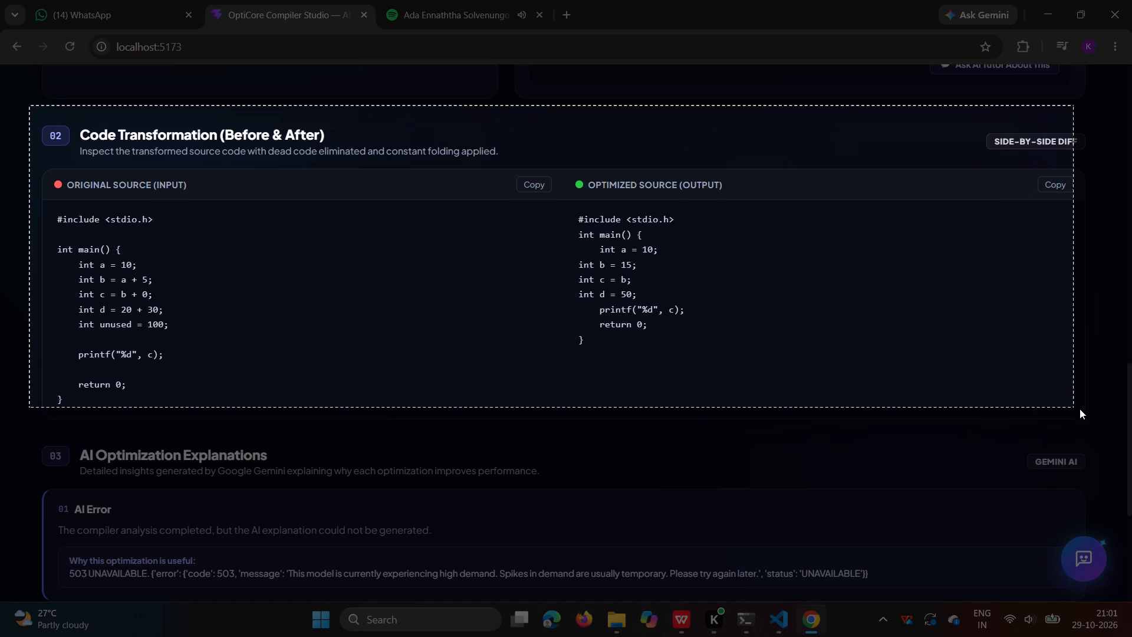
pyautogui.moveTo(1080, 409); pyautogui.dragTo(1104, 439)
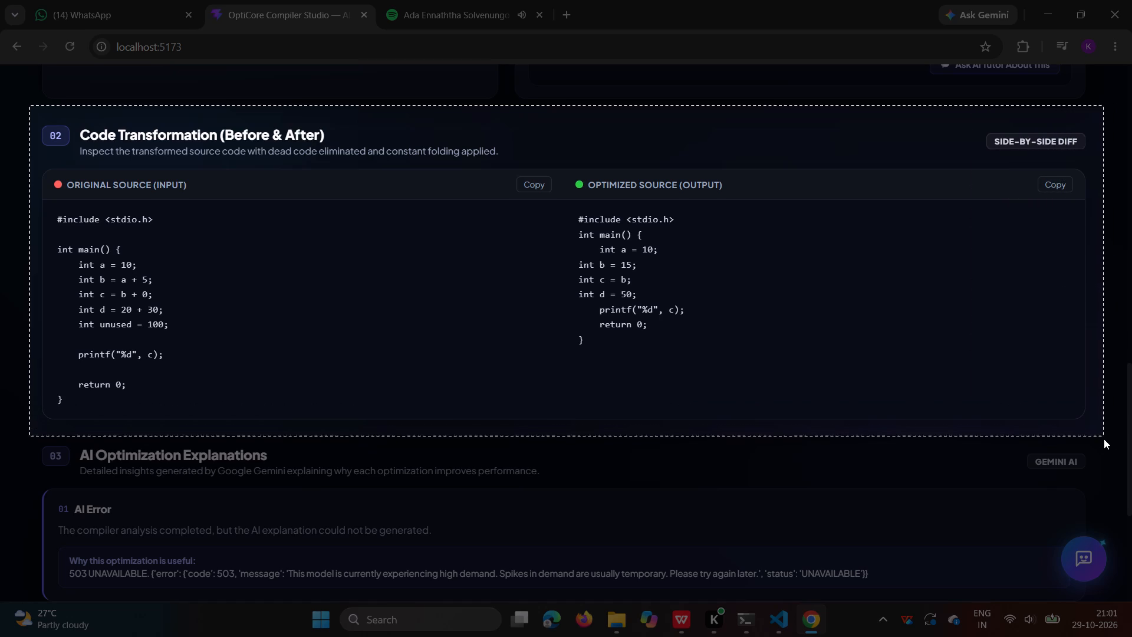
pyautogui.moveTo(1104, 439); pyautogui.dragTo(1104, 440)
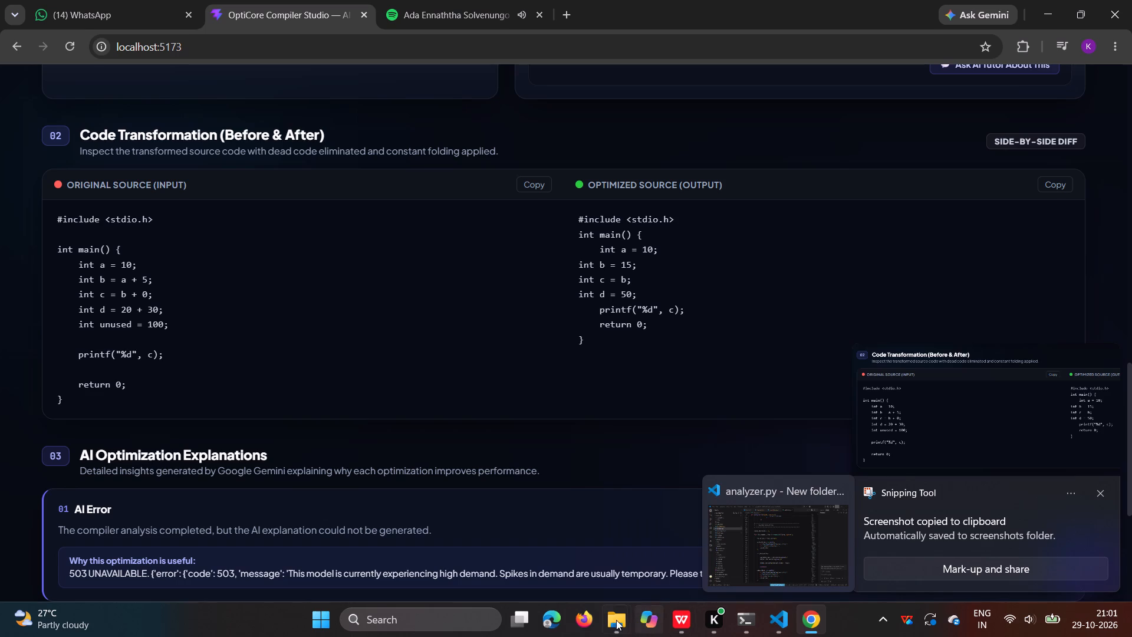
# In WPS Office, start a picture fill from this device for the emptied placeholder beside the first screenshot, browsing to the Pictures folder.
pyautogui.click(686, 625)
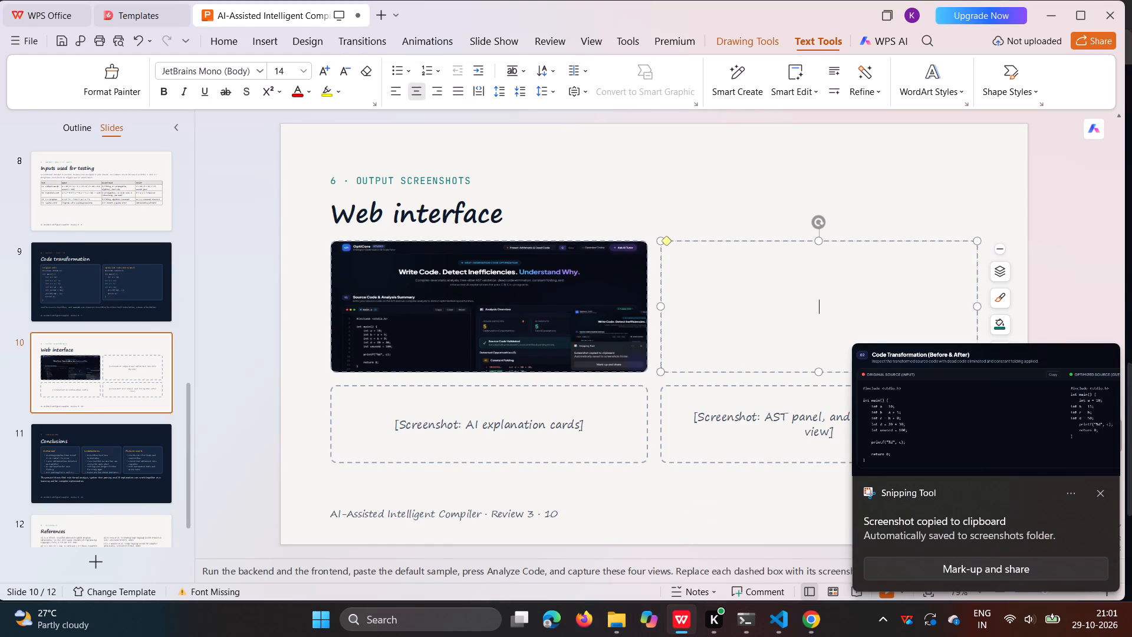
pyautogui.click(1001, 327)
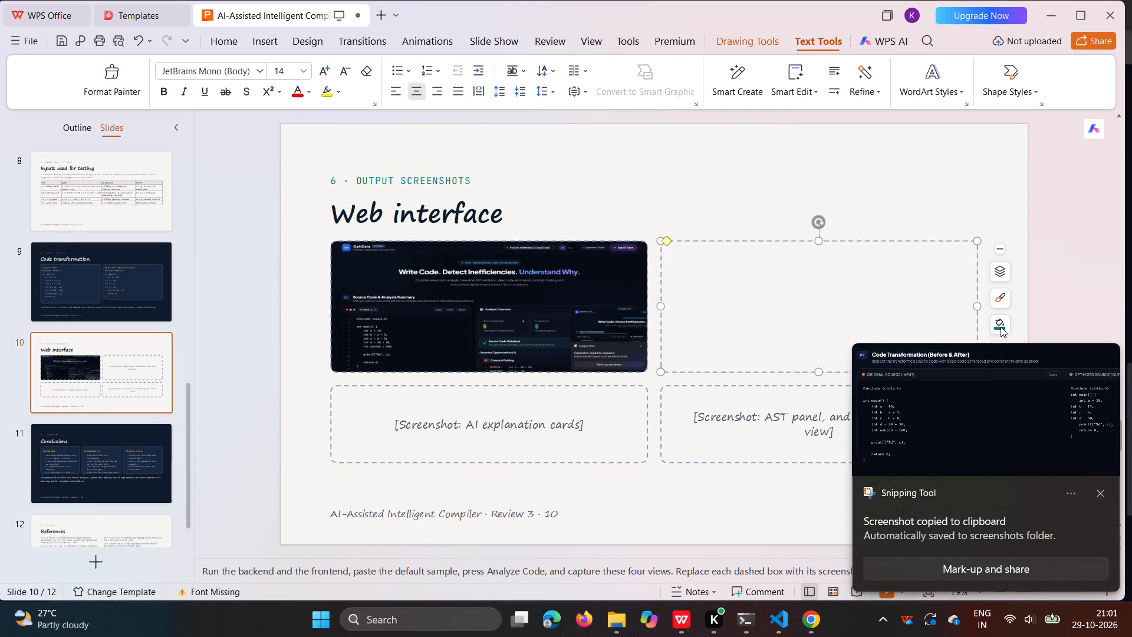
pyautogui.click(998, 327)
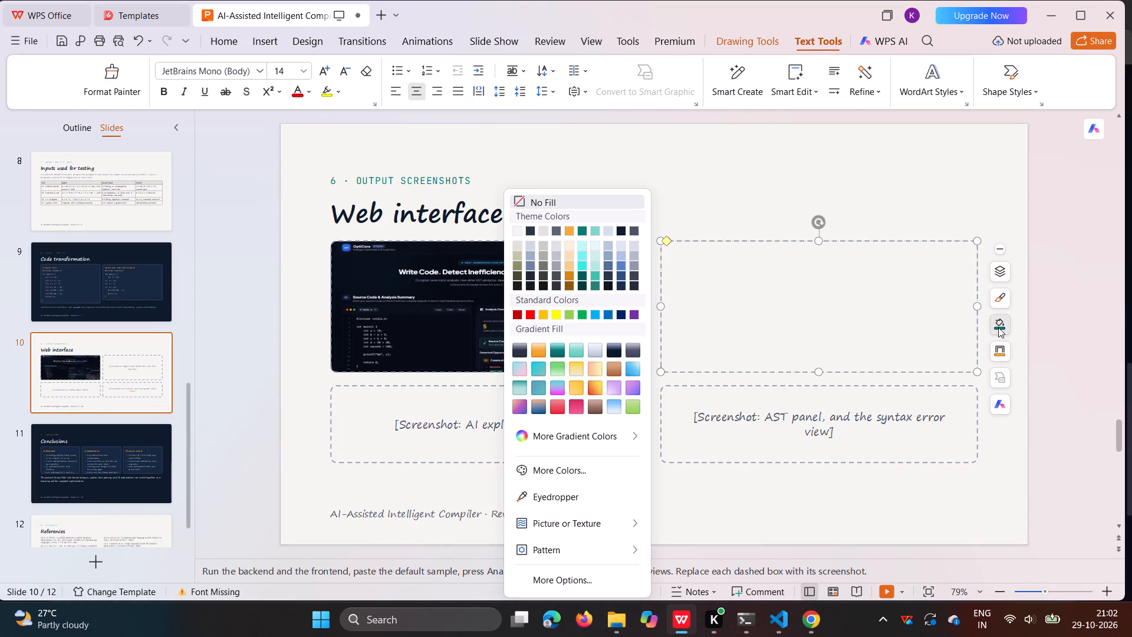
pyautogui.click(567, 523)
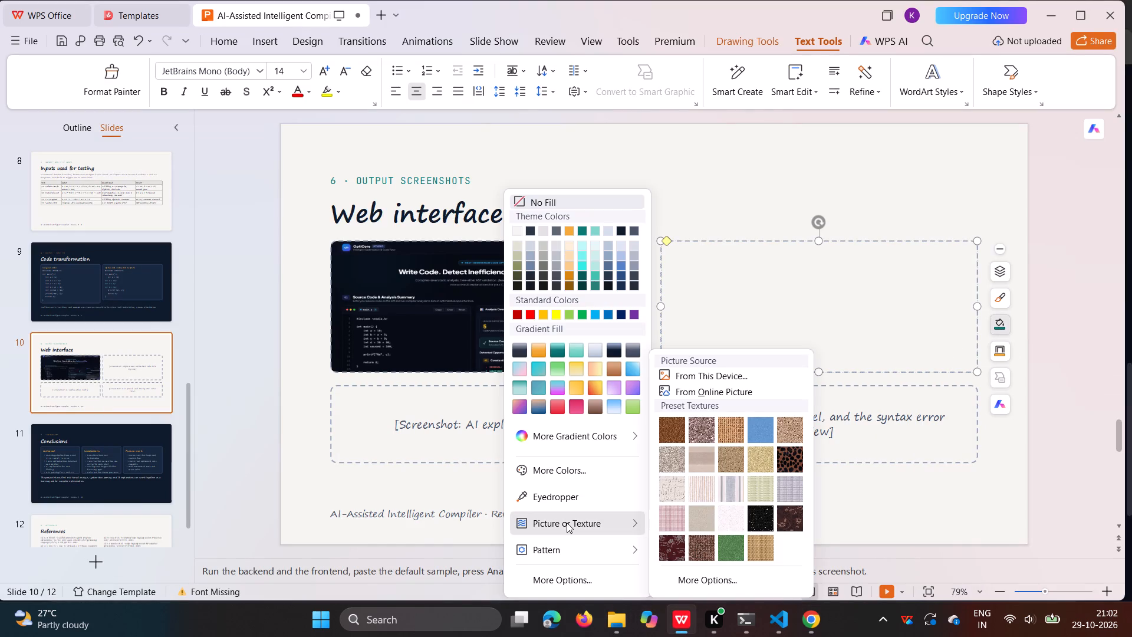
pyautogui.click(669, 372)
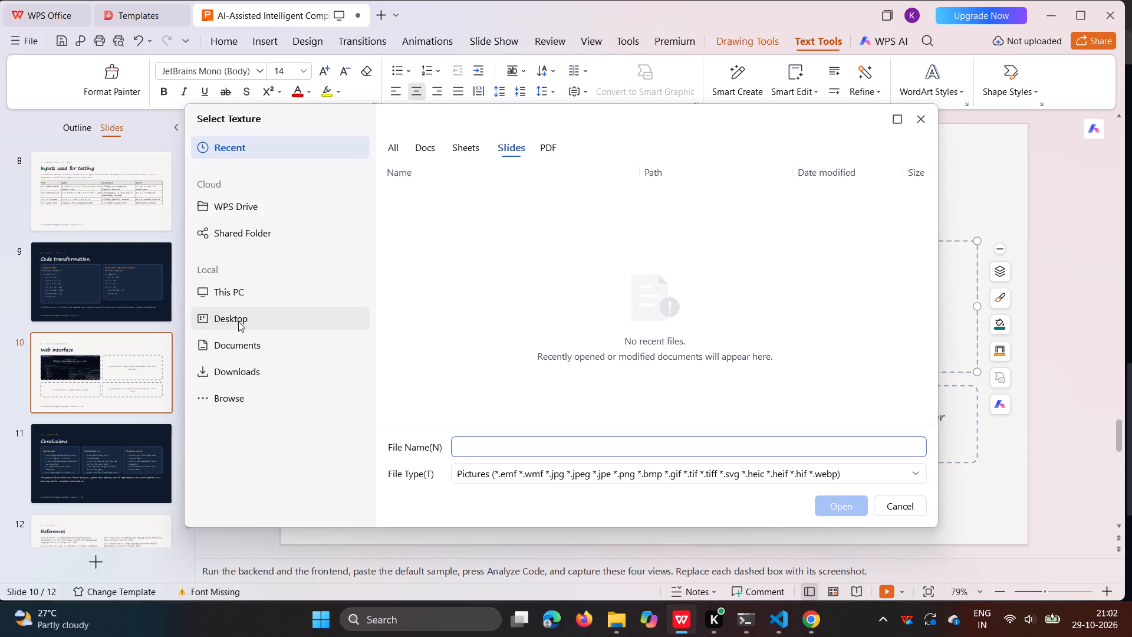
pyautogui.click(249, 398)
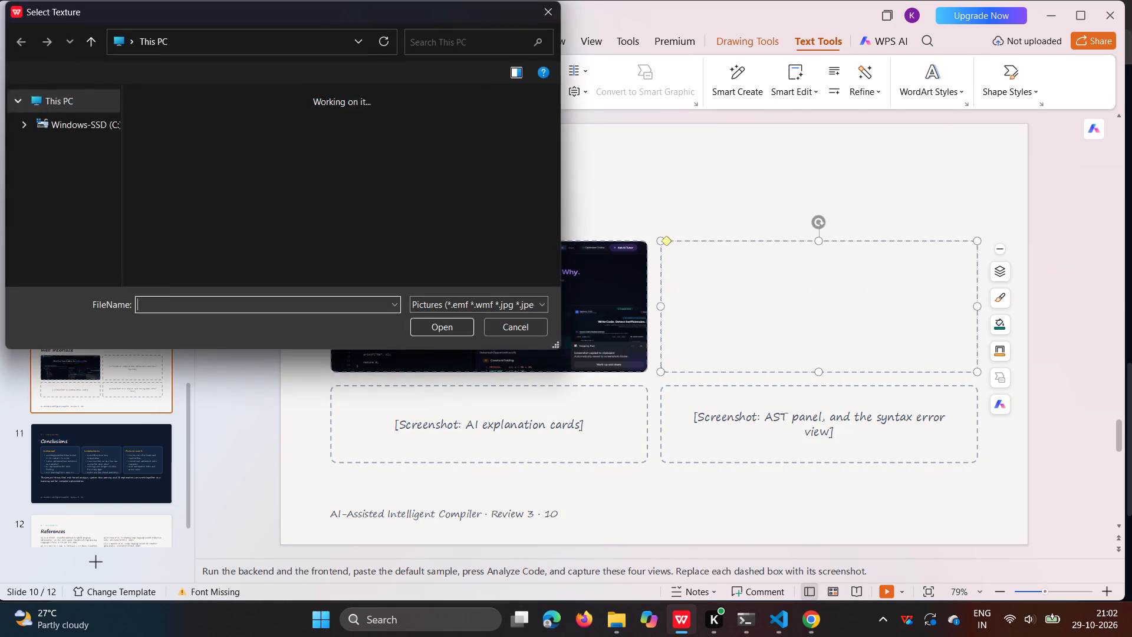
pyautogui.scroll(-2, 85, 218)
pyautogui.scroll(2, 54, 189)
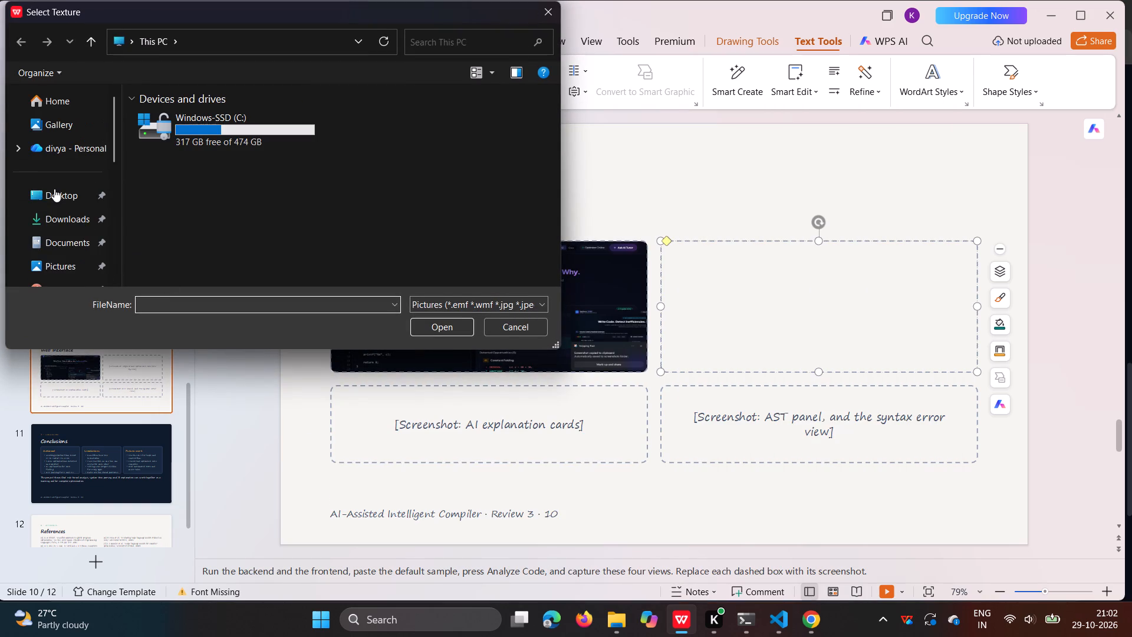
pyautogui.rightClick(54, 189)
pyautogui.click(67, 274)
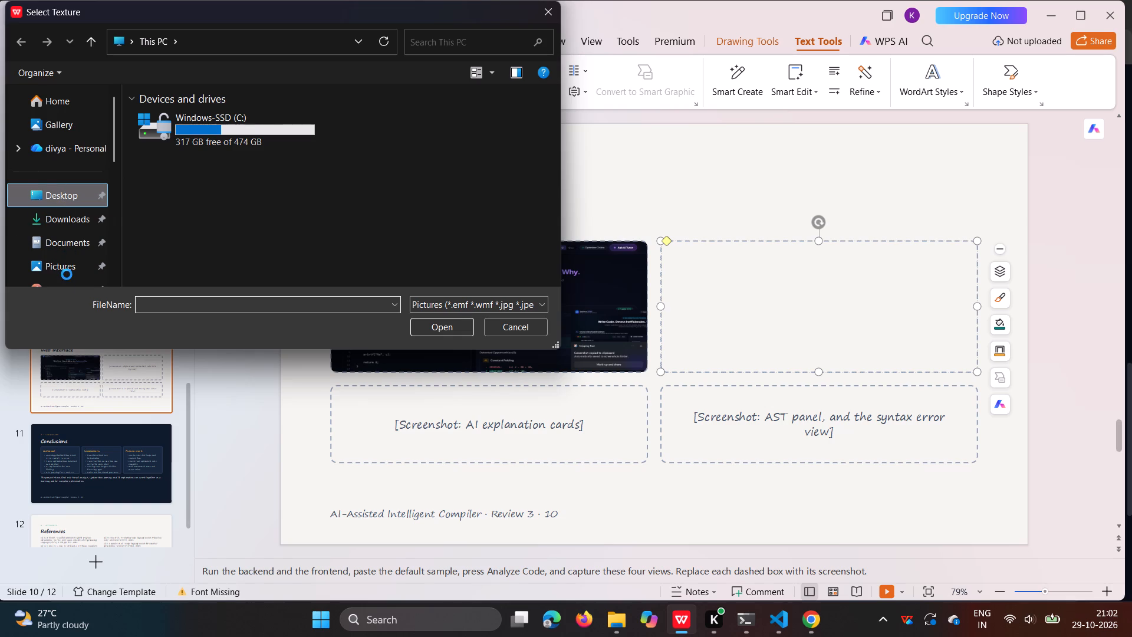
pyautogui.click(61, 271)
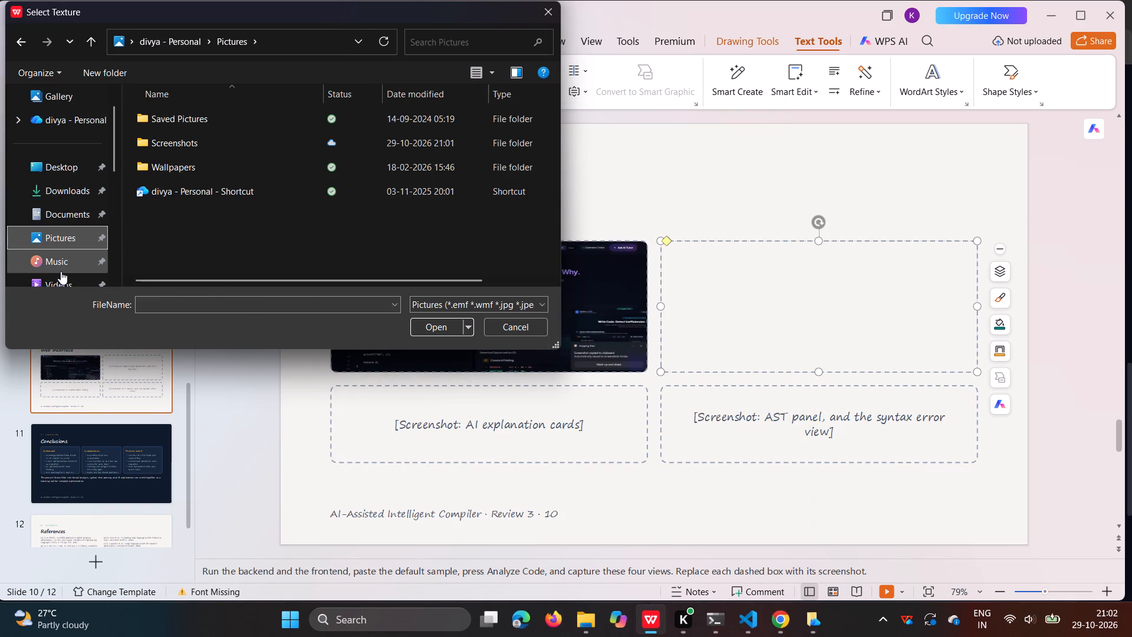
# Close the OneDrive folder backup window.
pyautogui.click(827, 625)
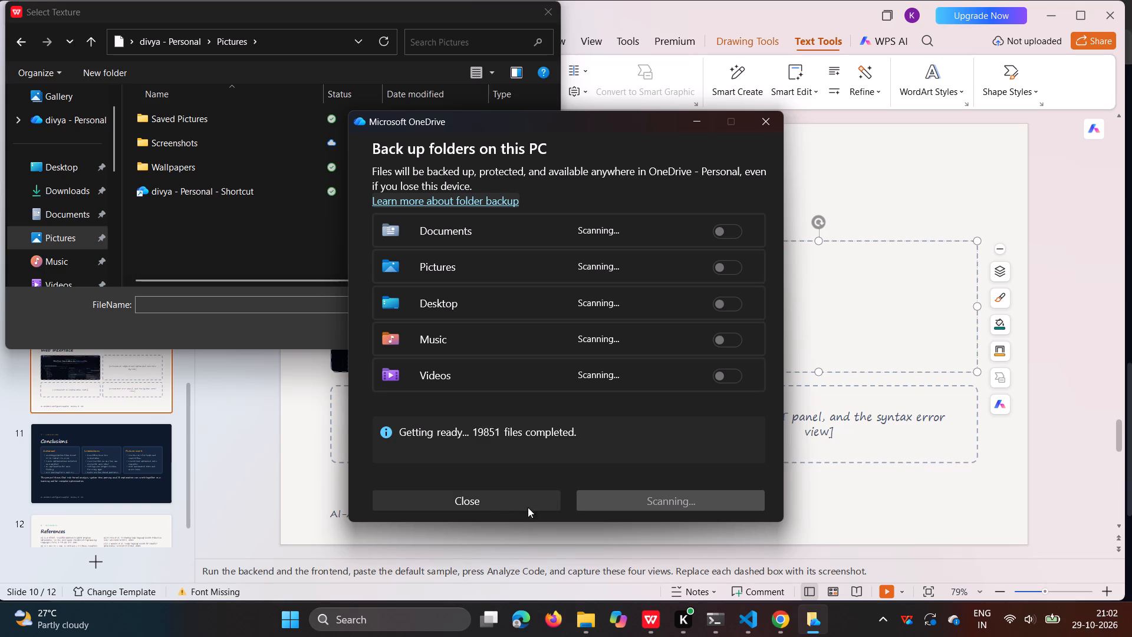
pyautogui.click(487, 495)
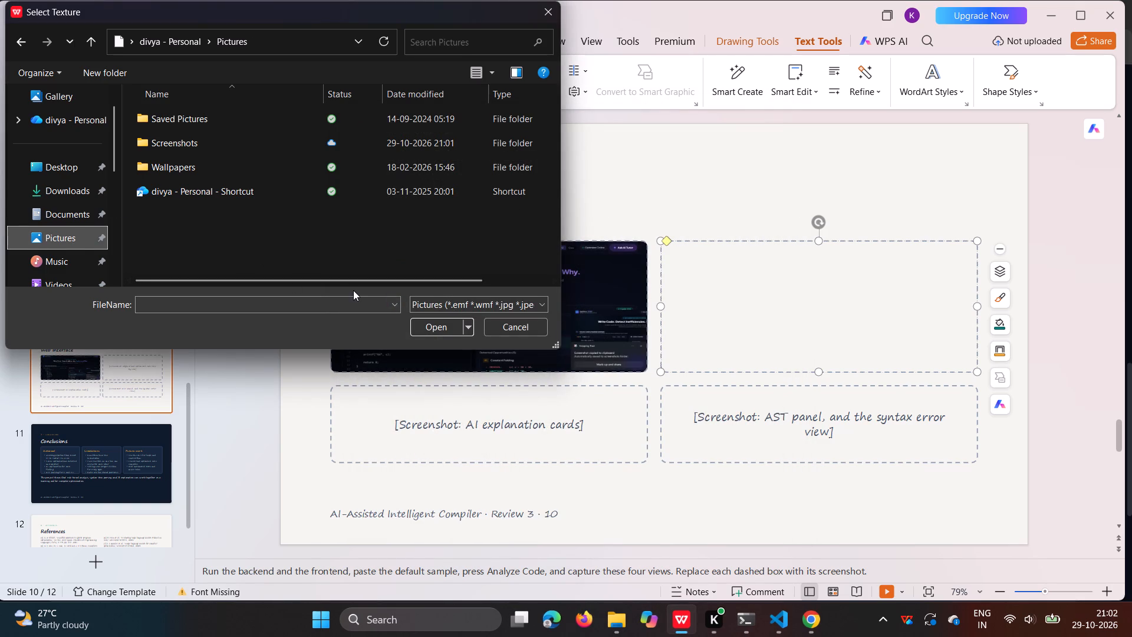
# Open the Screenshots folder and find the newest 2026-10-29 capture for the placeholder's picture fill.
pyautogui.moveTo(193, 153); pyautogui.dragTo(182, 141)
pyautogui.doubleClick(182, 141)
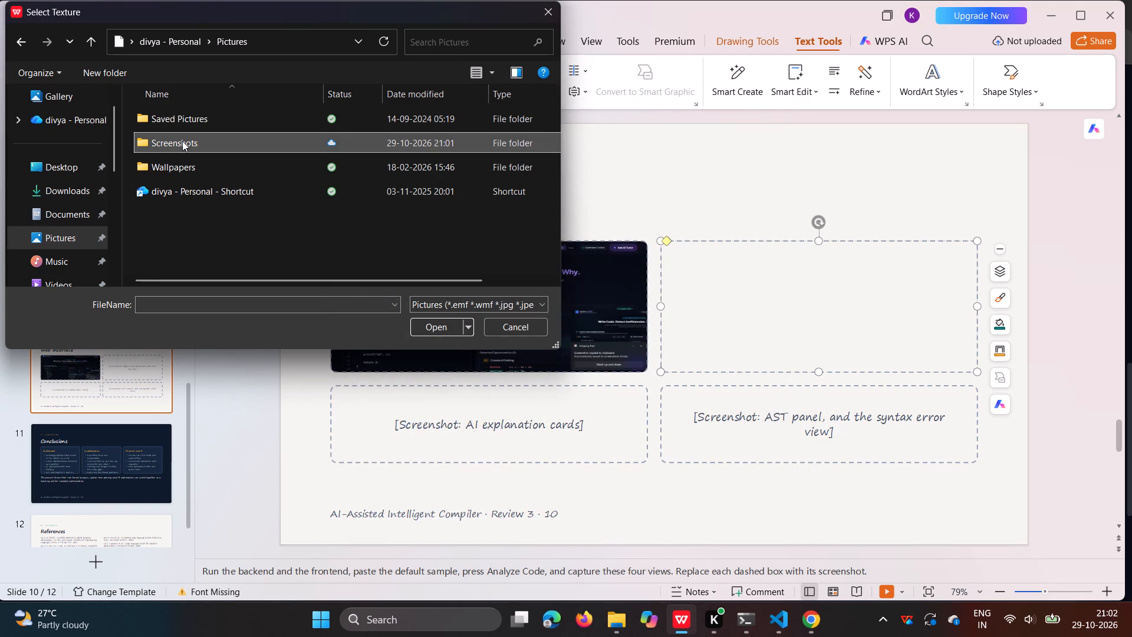
pyautogui.scroll(-20, 361, 205)
pyautogui.scroll(-20, 361, 205)
pyautogui.scroll(-20, 361, 205)
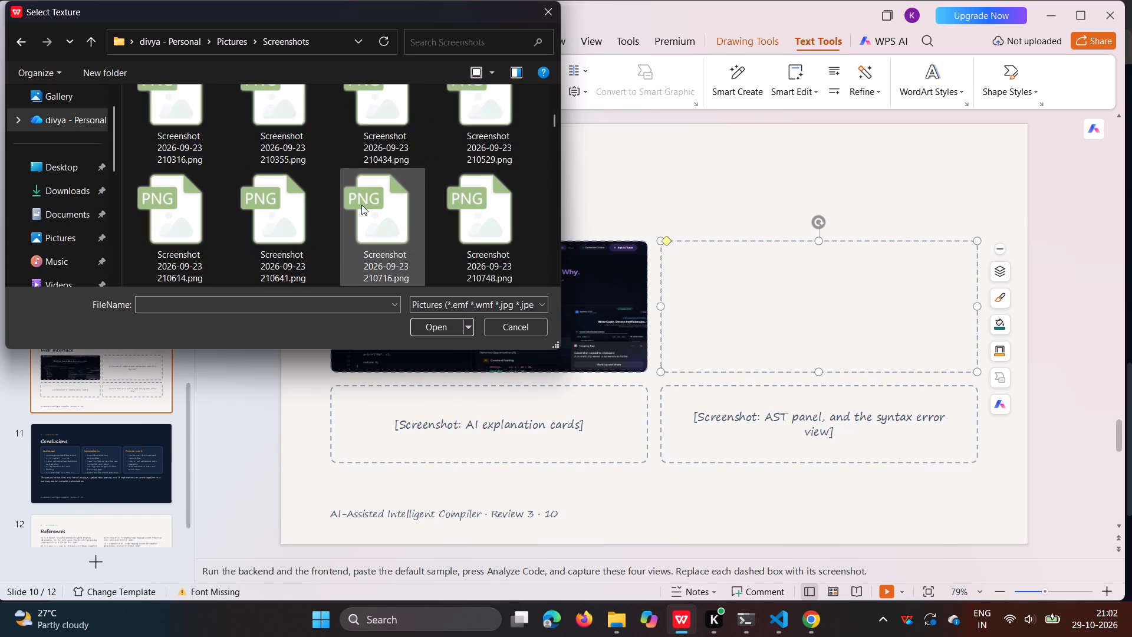
pyautogui.scroll(-20, 361, 205)
pyautogui.scroll(-20, 361, 205)
pyautogui.scroll(-20, 361, 205)
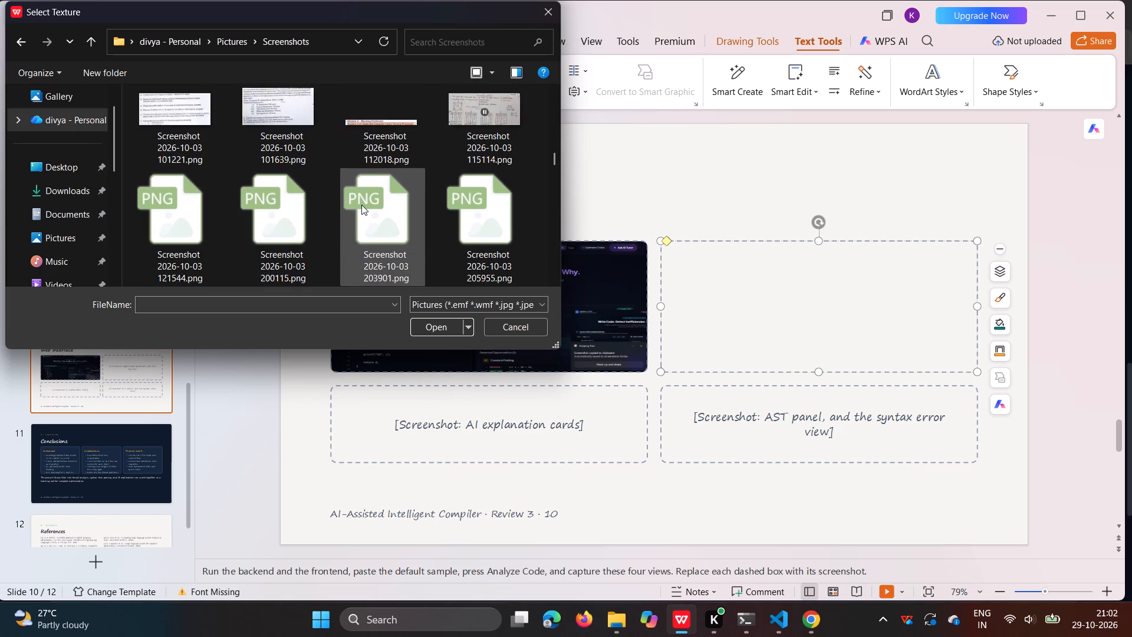
pyautogui.scroll(-20, 361, 205)
pyautogui.scroll(-20, 361, 205)
pyautogui.scroll(-20, 361, 205)
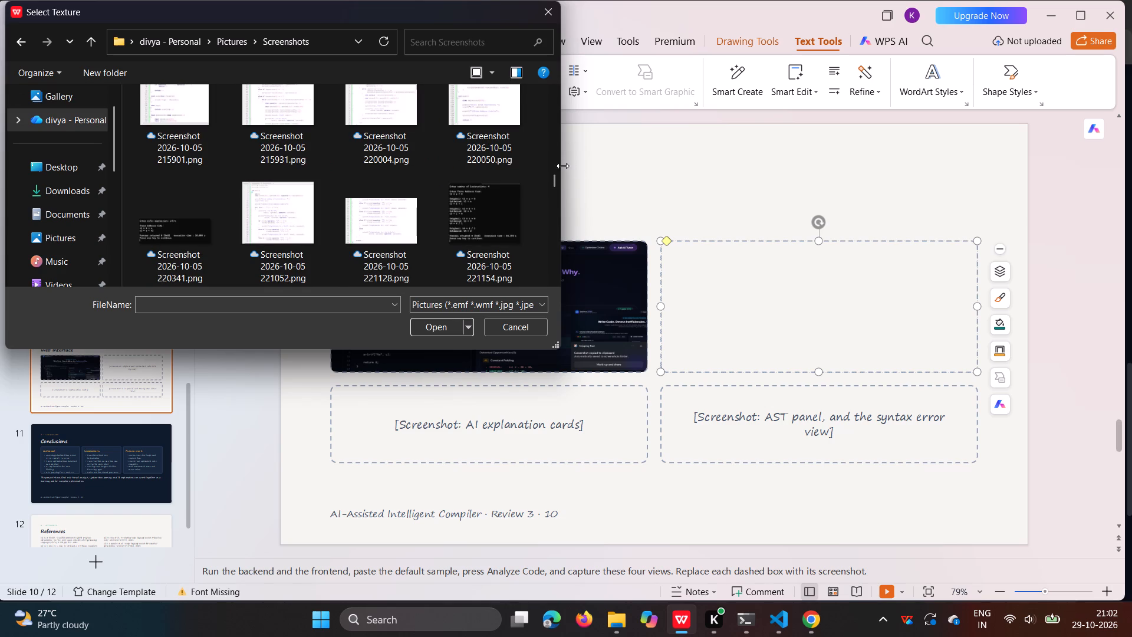
pyautogui.moveTo(554, 178); pyautogui.dragTo(547, 283)
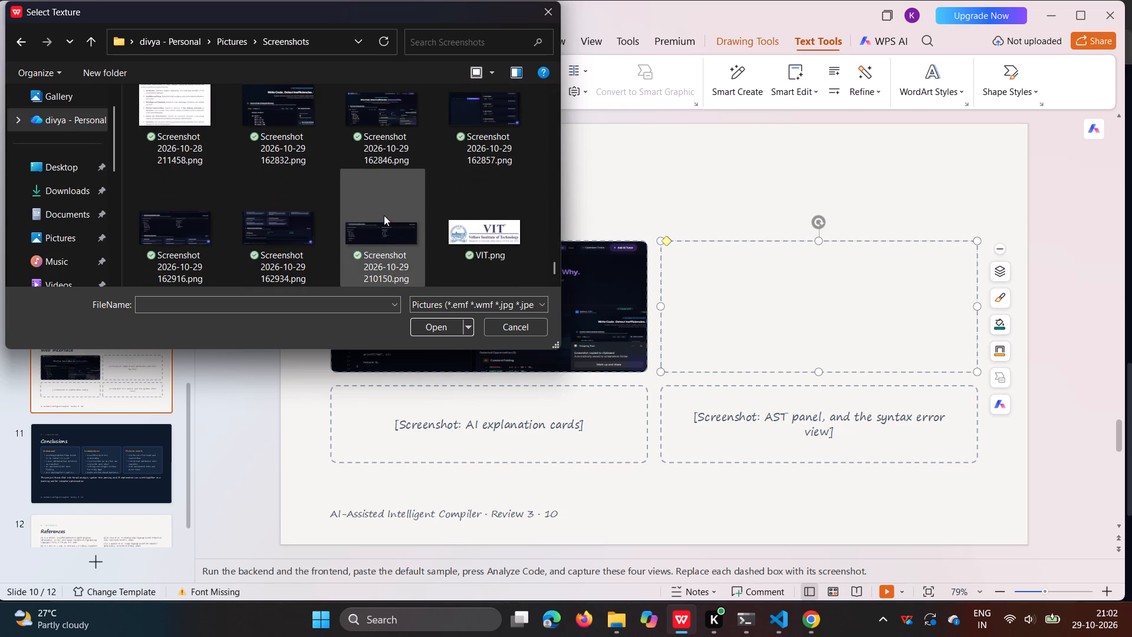
# Fill the emptied placeholder beside the first screenshot with Screenshot 2026-10-29 210150.png.
pyautogui.doubleClick(392, 237)
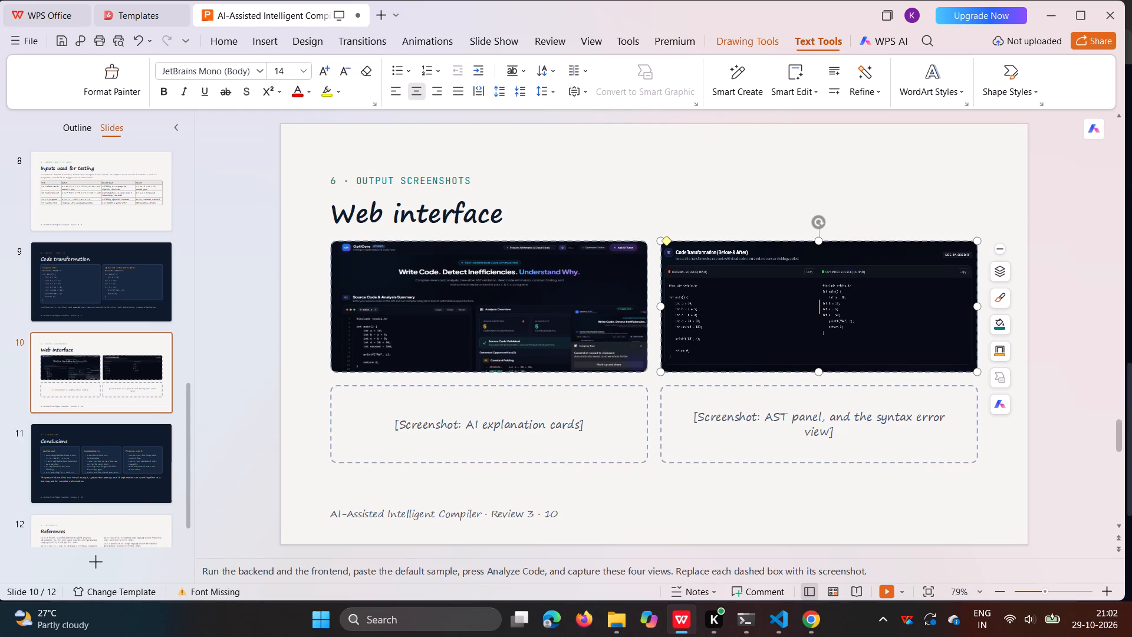
# Delete the "[Screenshot: AI explanation cards]" text from its dashed placeholder on the Web interface slide.
pyautogui.click(619, 411)
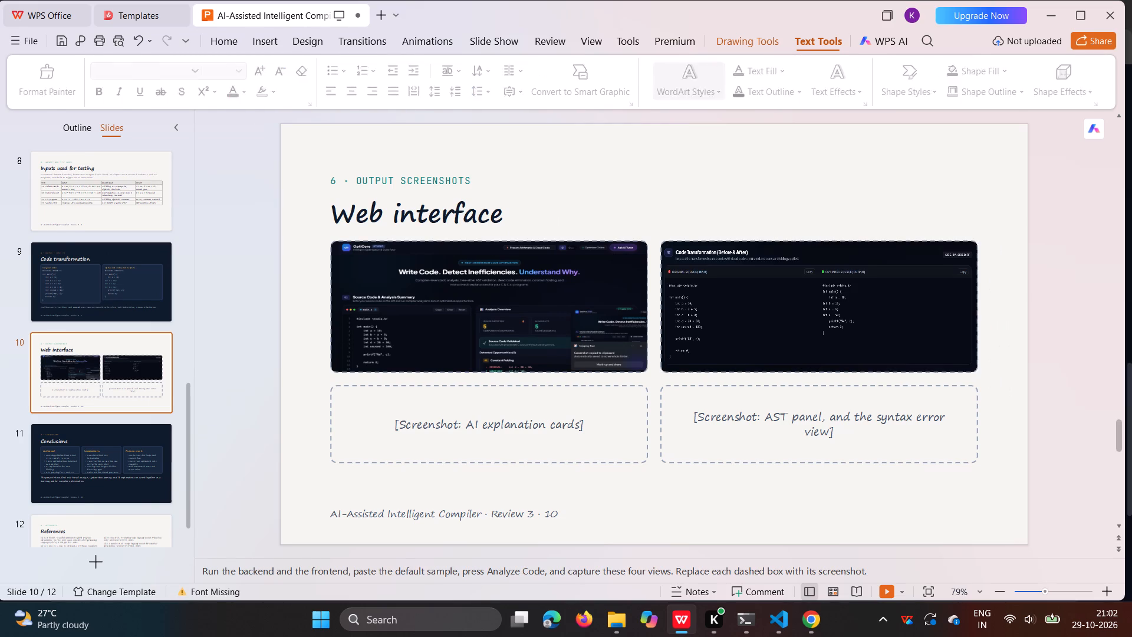
pyautogui.moveTo(583, 423); pyautogui.dragTo(391, 417)
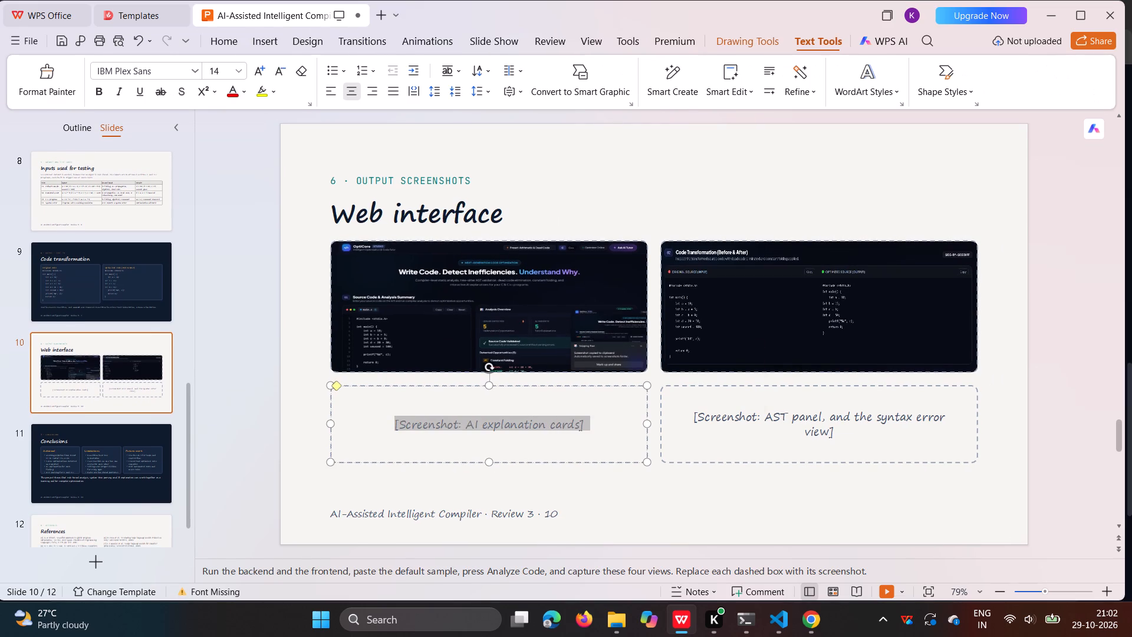
pyautogui.press('BackSpace')
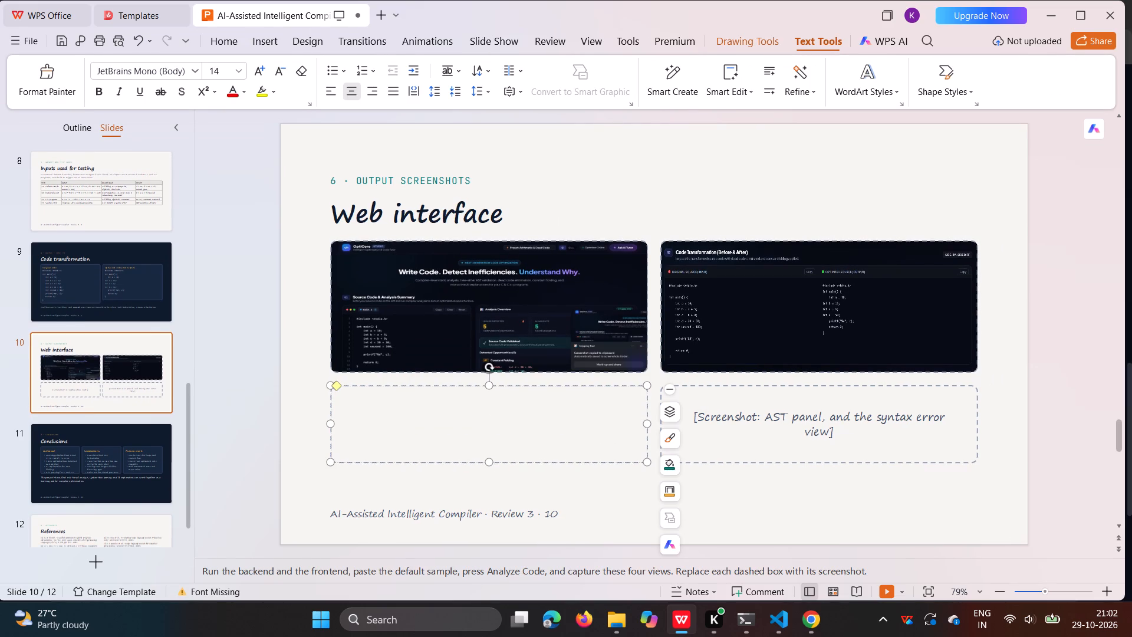
pyautogui.click(1000, 492)
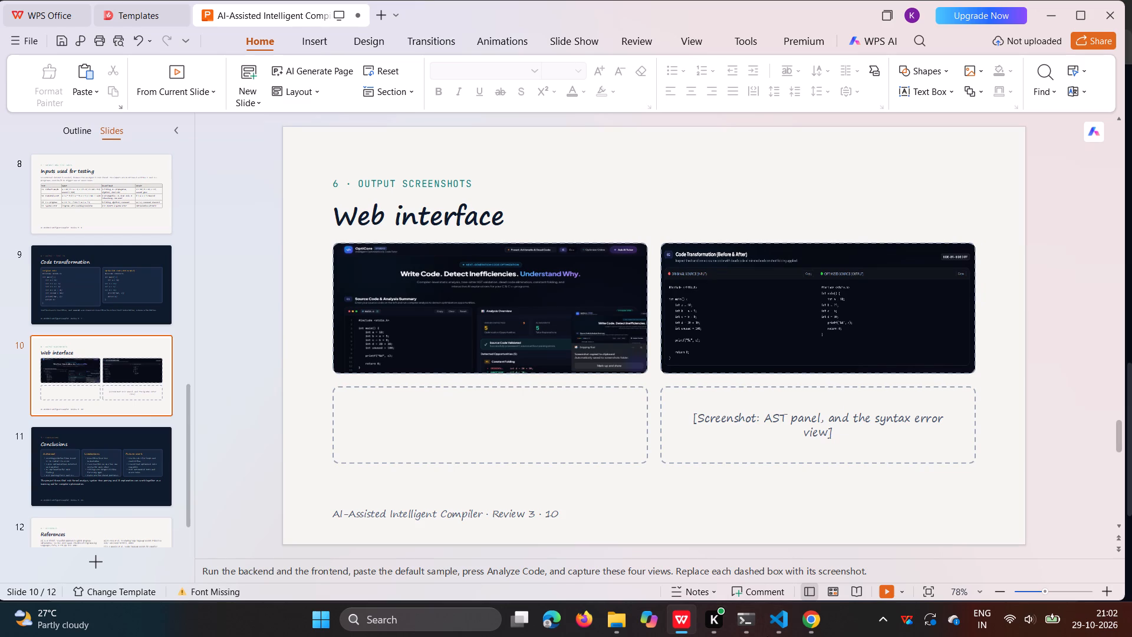
# Switch to the OptiCore Compiler Studio page in Chrome, check the AI Optimization Explanations, reload the page and rerun the compiler analysis on main.c.
pyautogui.click(775, 619)
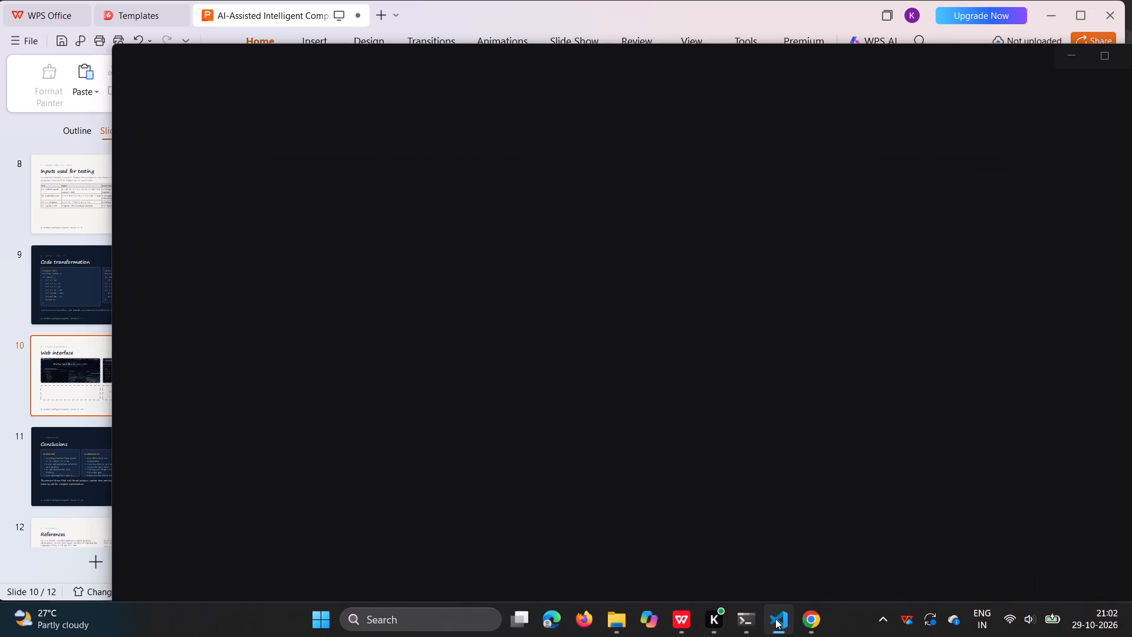
pyautogui.click(775, 619)
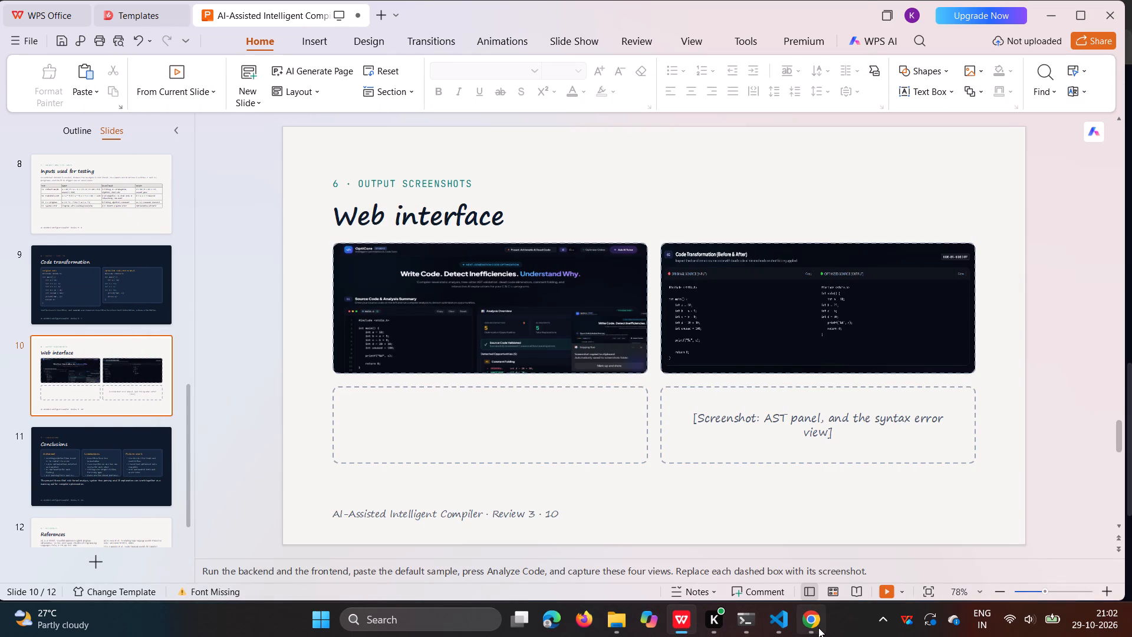
pyautogui.click(818, 628)
pyautogui.scroll(-3, 644, 353)
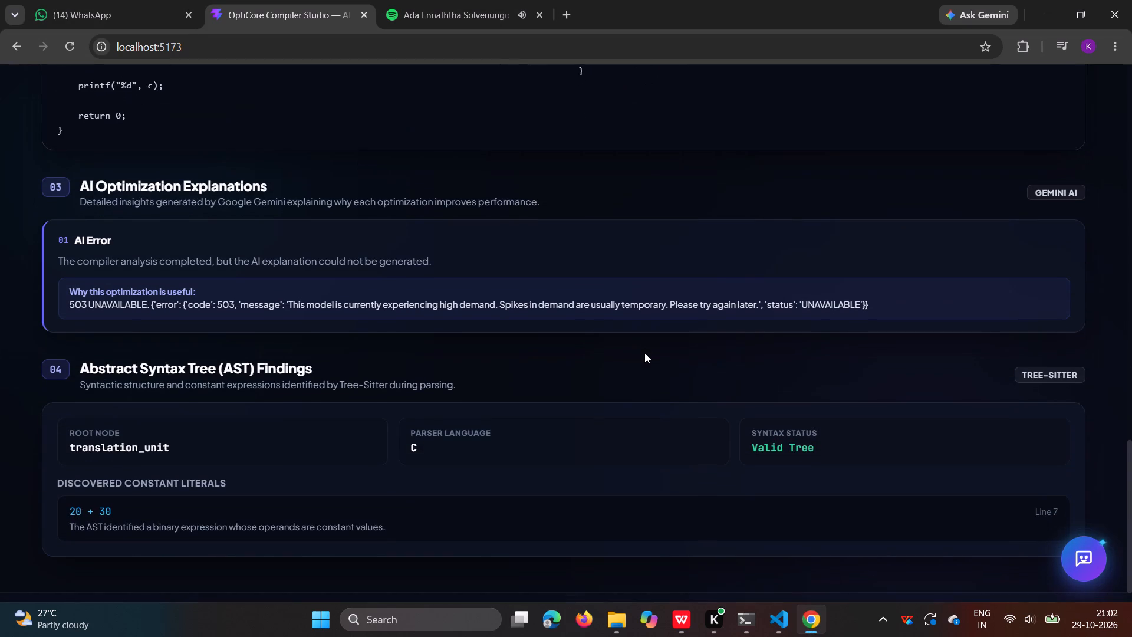
pyautogui.scroll(5, 630, 254)
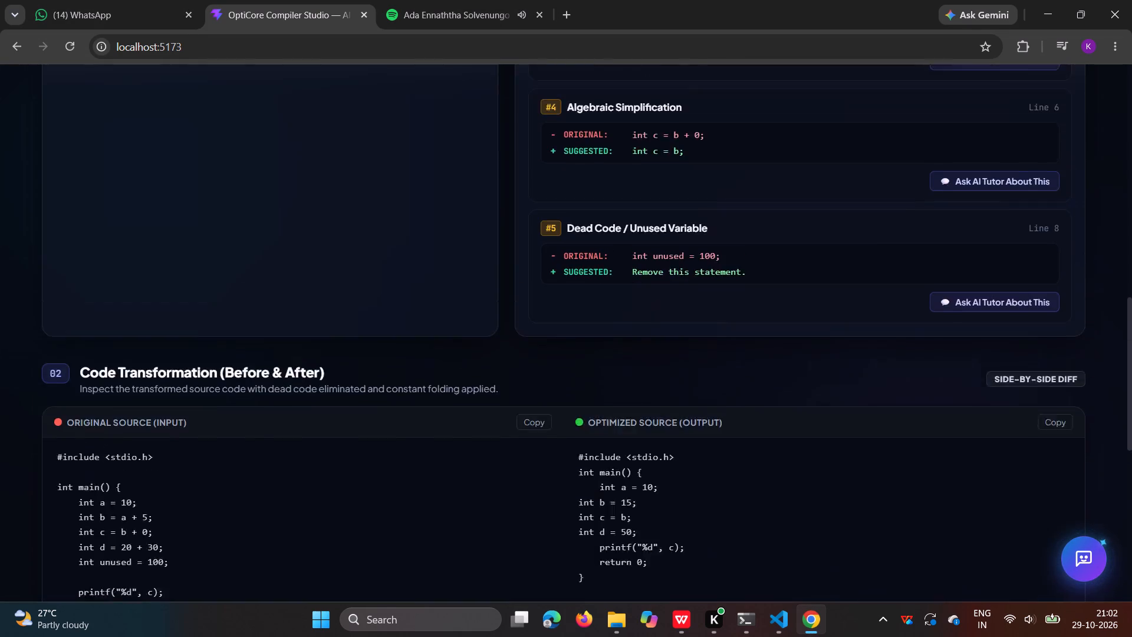
pyautogui.scroll(2, 630, 254)
pyautogui.click(78, 48)
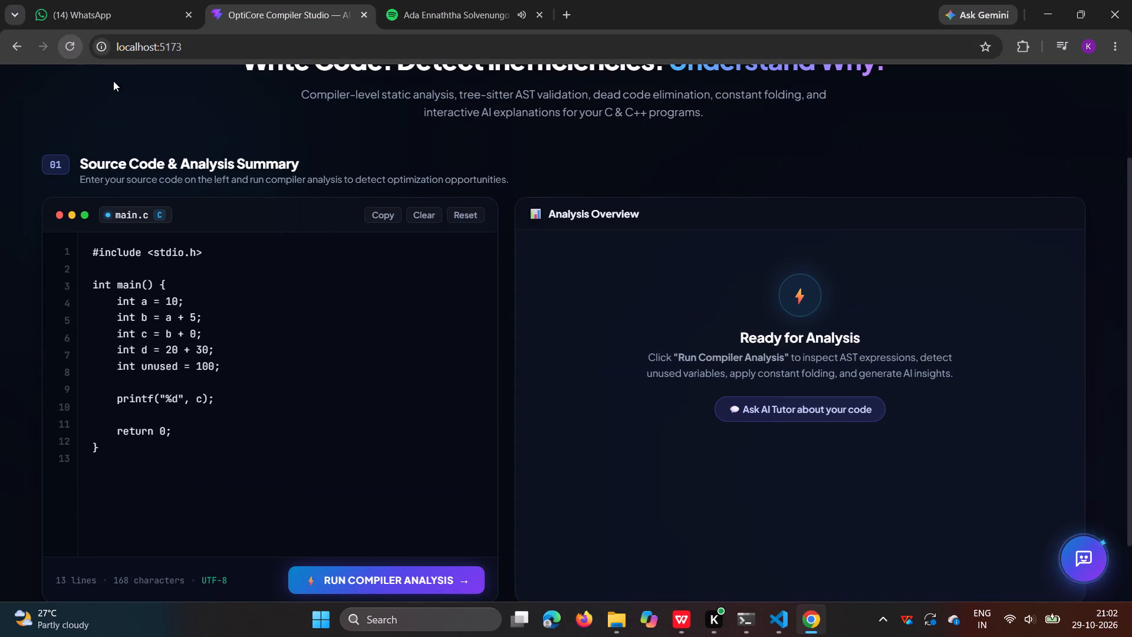
pyautogui.click(396, 572)
pyautogui.scroll(-5, 655, 562)
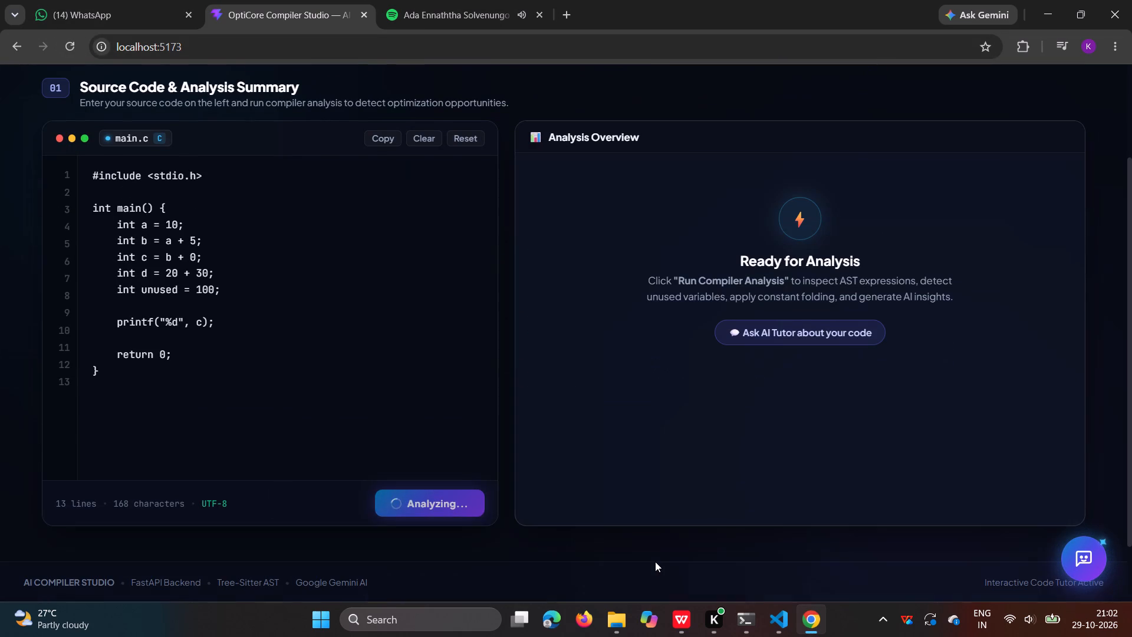
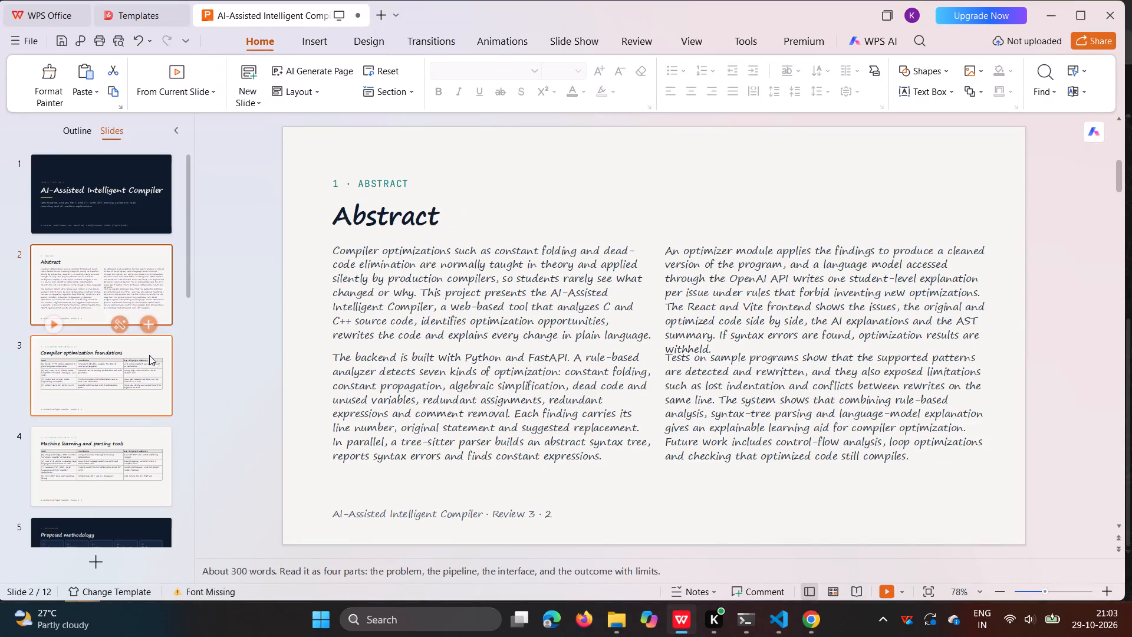
# On the title slide, open the team credits line for editing at the end of the [Project Guide] placeholder.
pyautogui.click(94, 214)
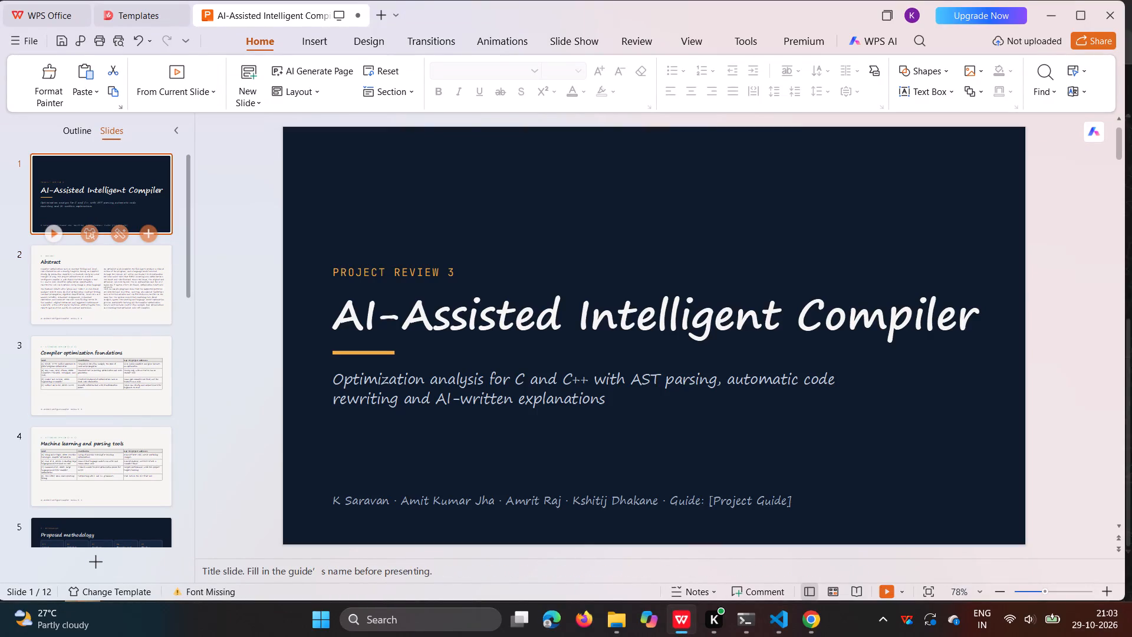
pyautogui.click(769, 515)
pyautogui.click(750, 508)
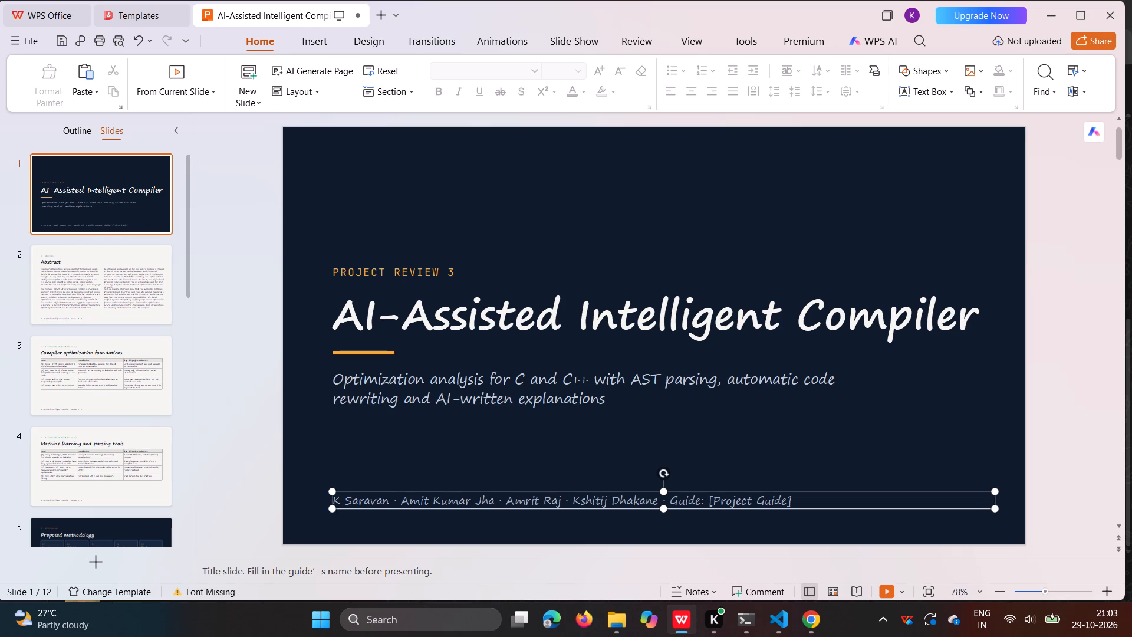
pyautogui.click(789, 505)
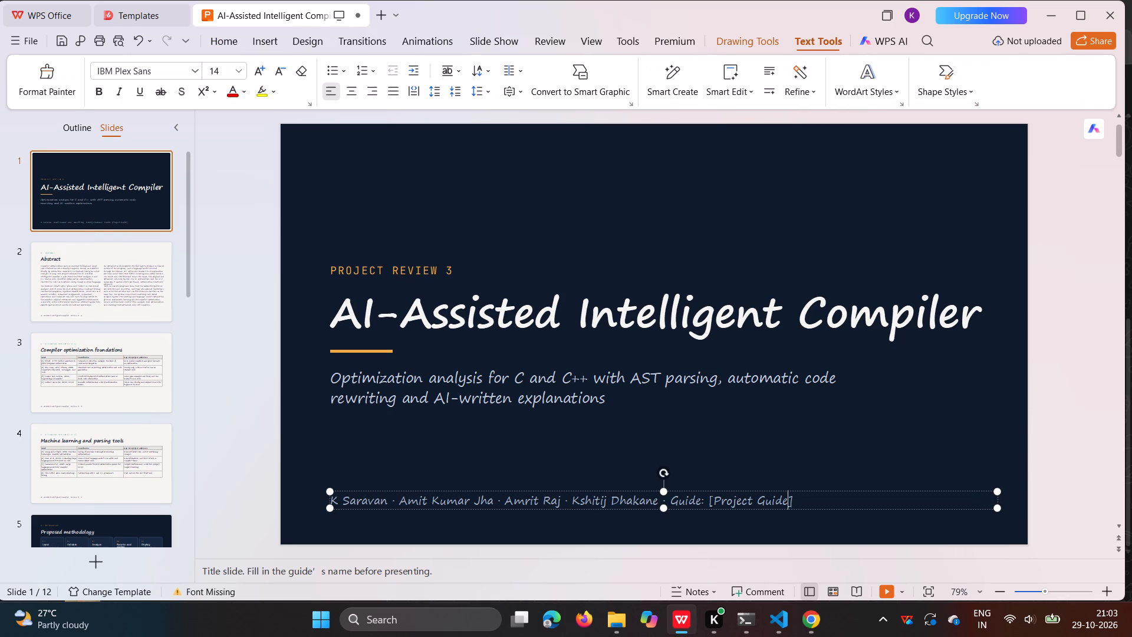
# Replace the [Project Guide] placeholder after "Guide:" in the title slide's team line with the project guide's name.
pyautogui.press('Right')
pyautogui.press('BackSpace')
pyautogui.press('BackSpace')
pyautogui.press('BackSpace')
pyautogui.press('BackSpace')
pyautogui.press('BackSpace')
pyautogui.press('BackSpace')
pyautogui.press('BackSpace')
pyautogui.press('BackSpace')
pyautogui.press('BackSpace')
pyautogui.press('BackSpace')
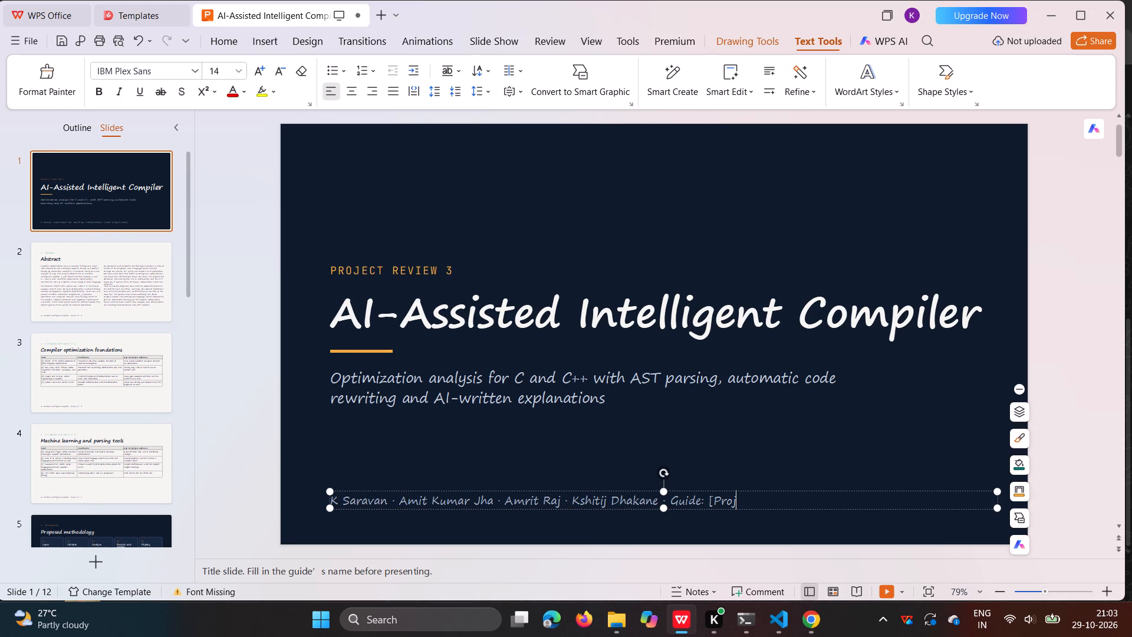
pyautogui.press('BackSpace')
pyautogui.press('BackSpace')
pyautogui.press('BackSpace')
pyautogui.press('BackSpace')
pyautogui.press('BackSpace')
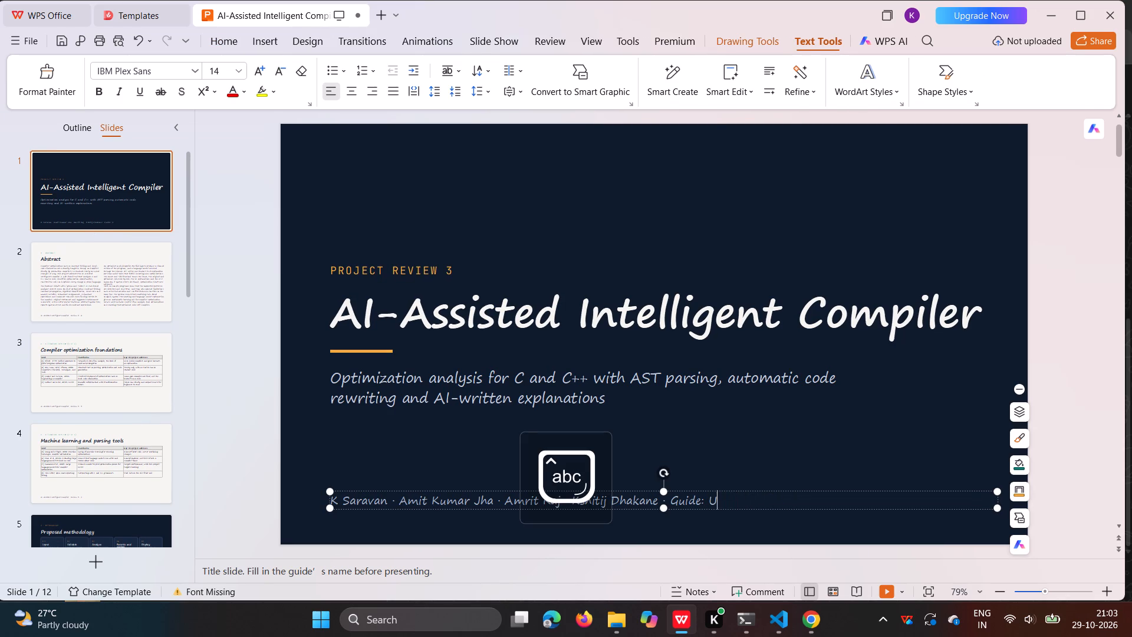
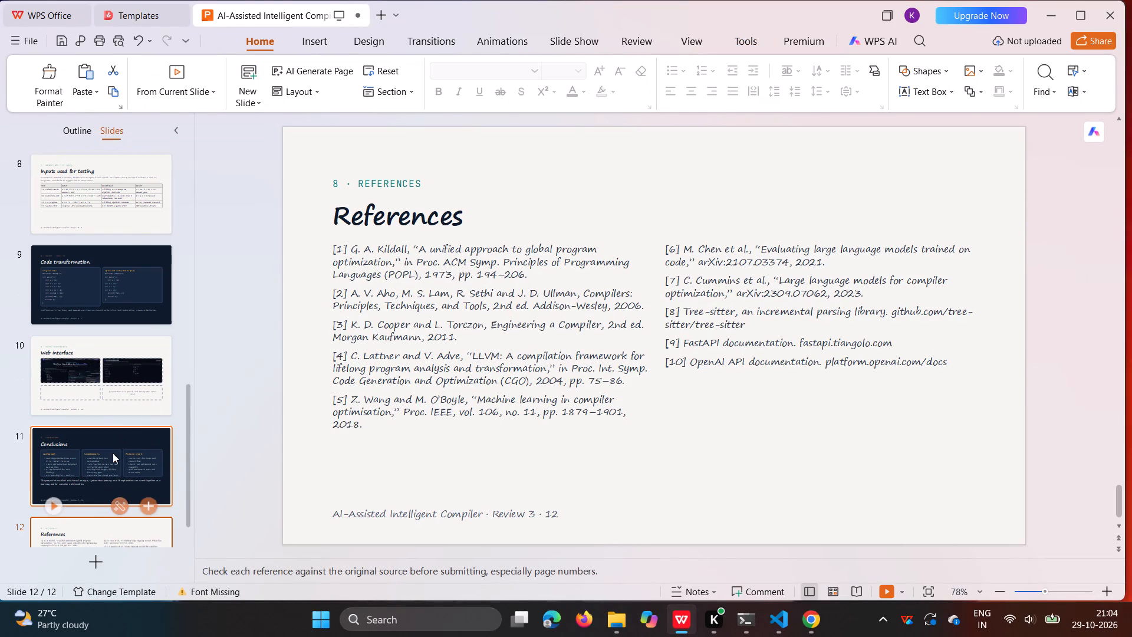
# Go back to the Web interface slide in the output screenshots section.
pyautogui.click(113, 453)
pyautogui.click(115, 374)
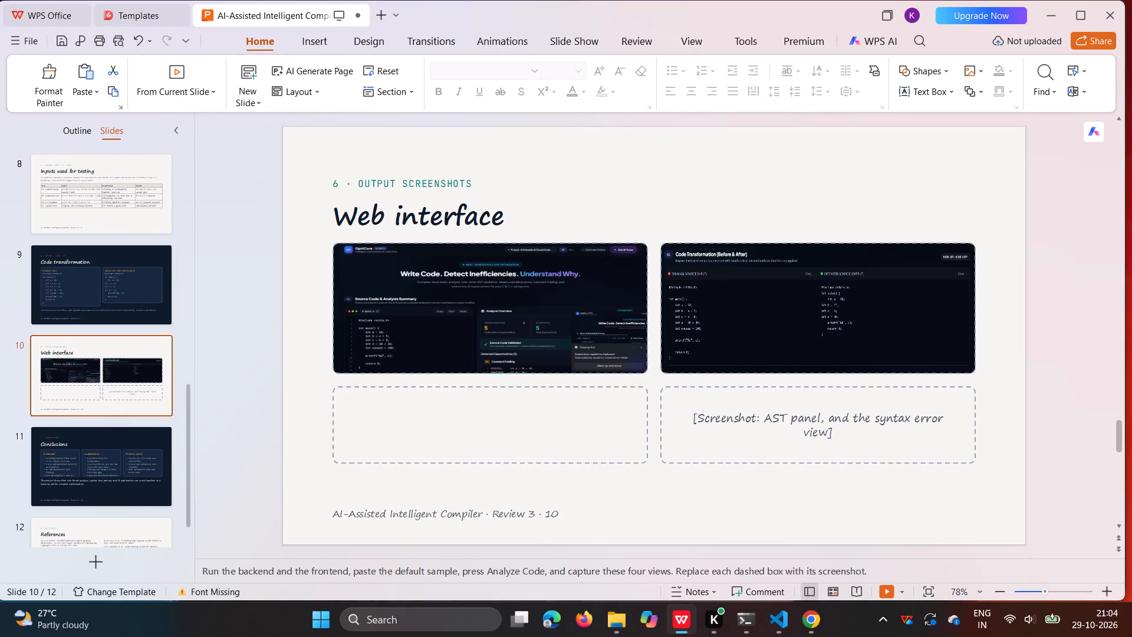
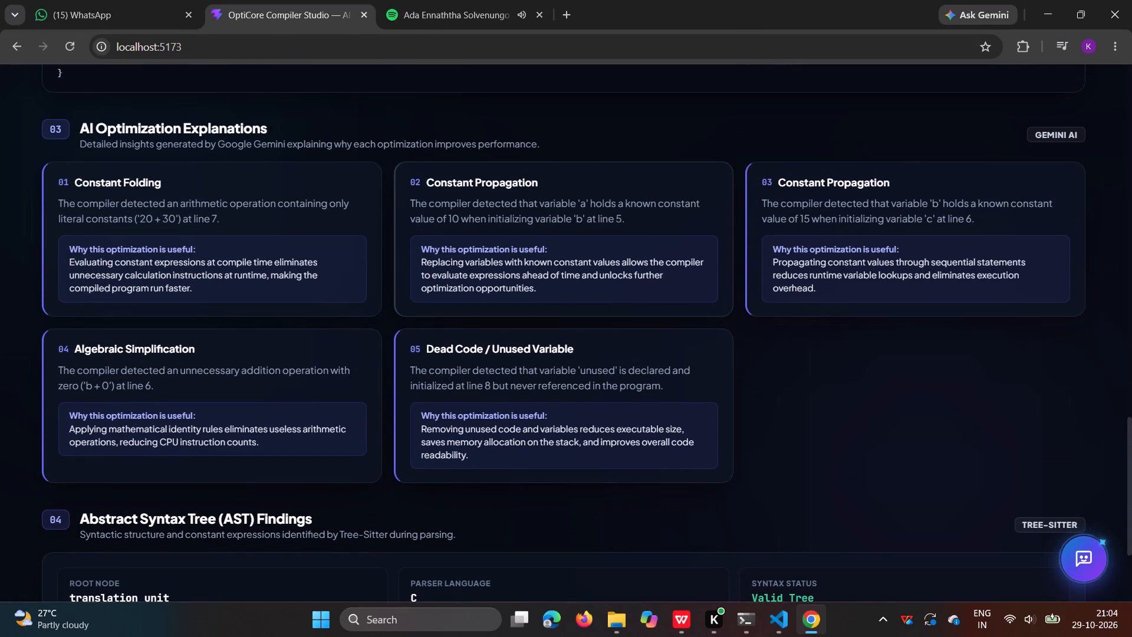
# Capture a screenshot of the full AI Optimization Explanations section, from its heading down through all five optimization cards.
pyautogui.press('shift+super+s')
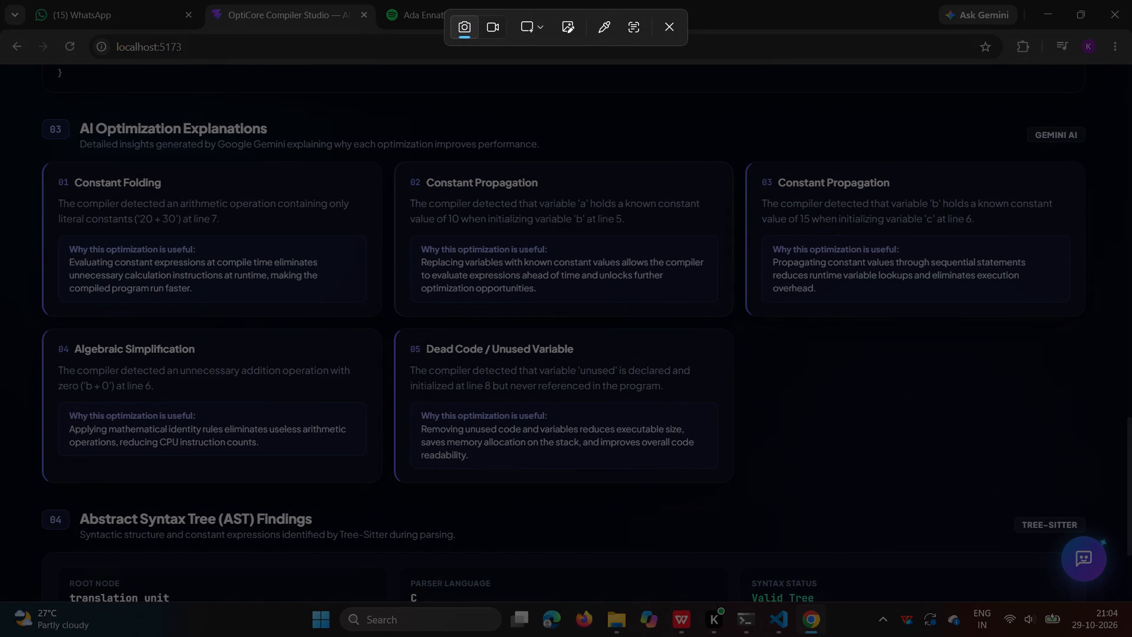
pyautogui.moveTo(31, 102); pyautogui.dragTo(722, 458)
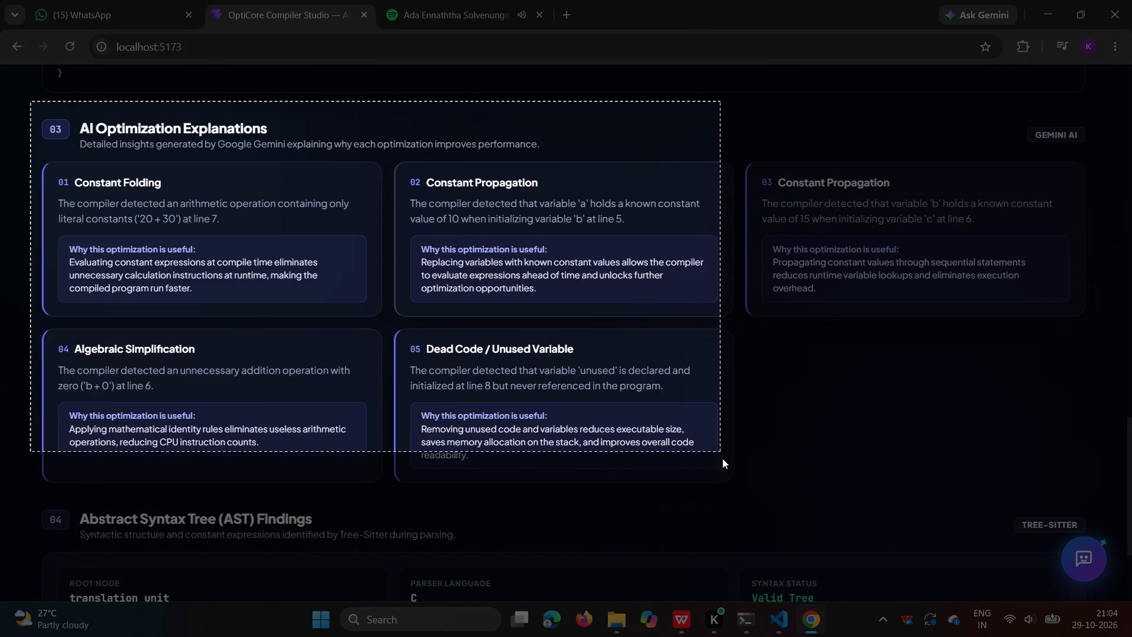
pyautogui.moveTo(722, 458); pyautogui.dragTo(984, 506)
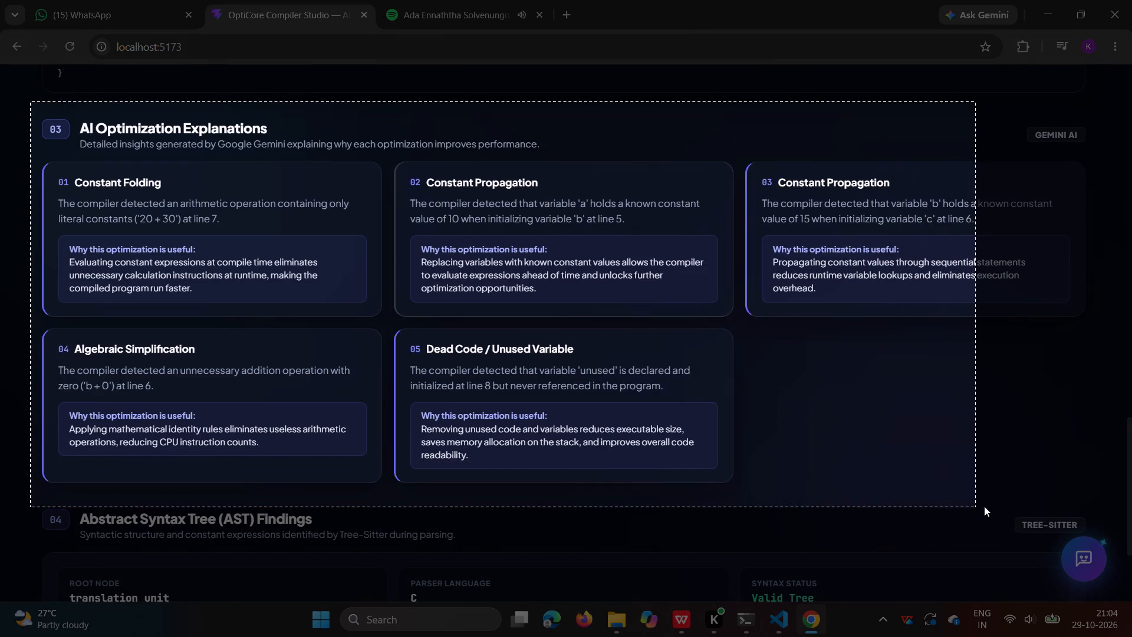
pyautogui.moveTo(984, 506); pyautogui.dragTo(1097, 493)
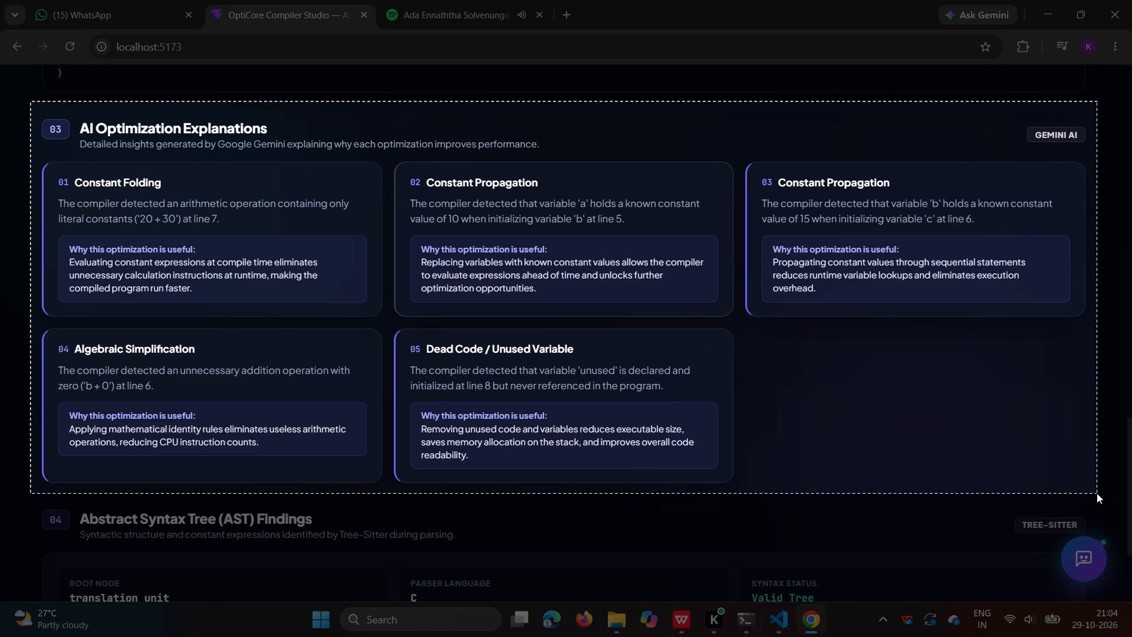
pyautogui.moveTo(1097, 493); pyautogui.dragTo(1096, 499)
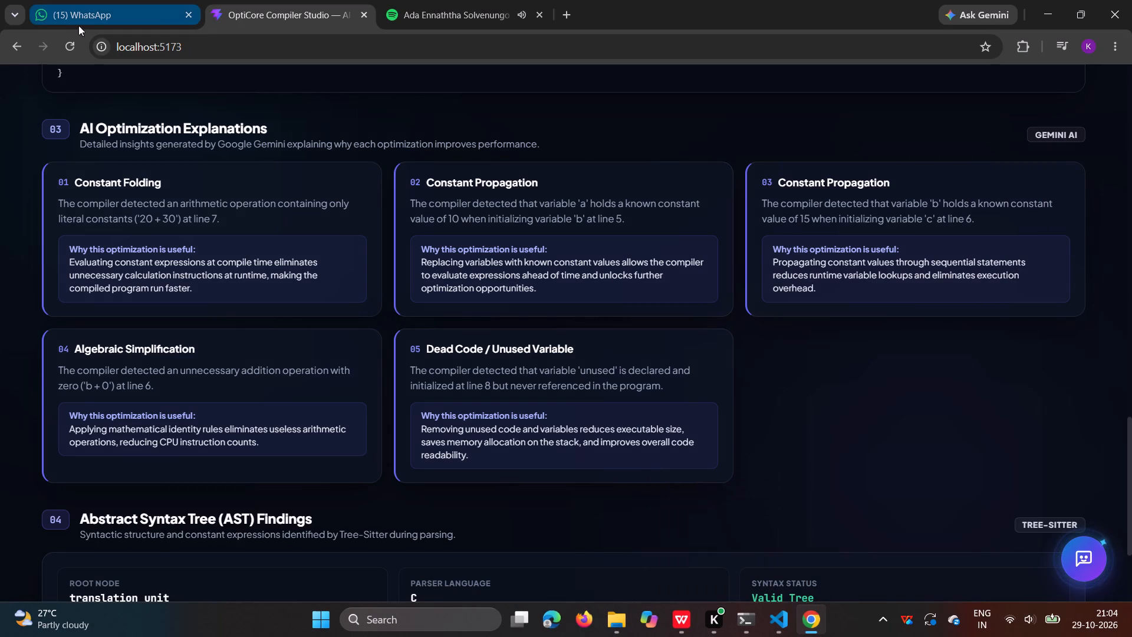
# In the WPS presentation, fill the empty lower-left box on the Web interface slide with Screenshot 2026-10-29 210439.png from the Pictures Screenshots folder.
pyautogui.click(675, 618)
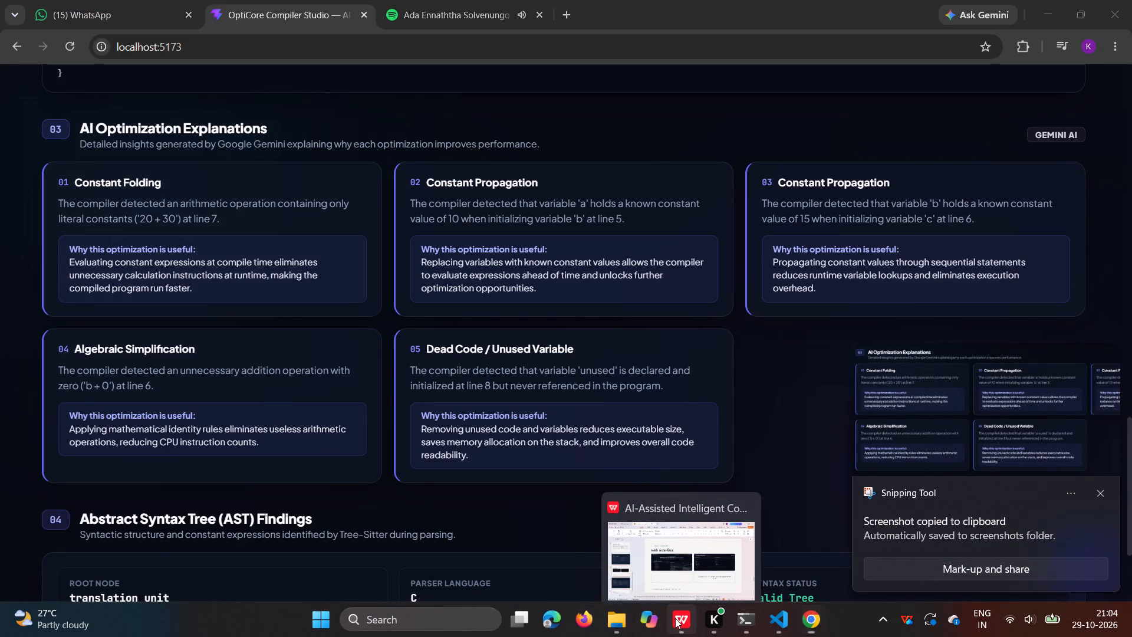
pyautogui.click(681, 570)
pyautogui.click(433, 403)
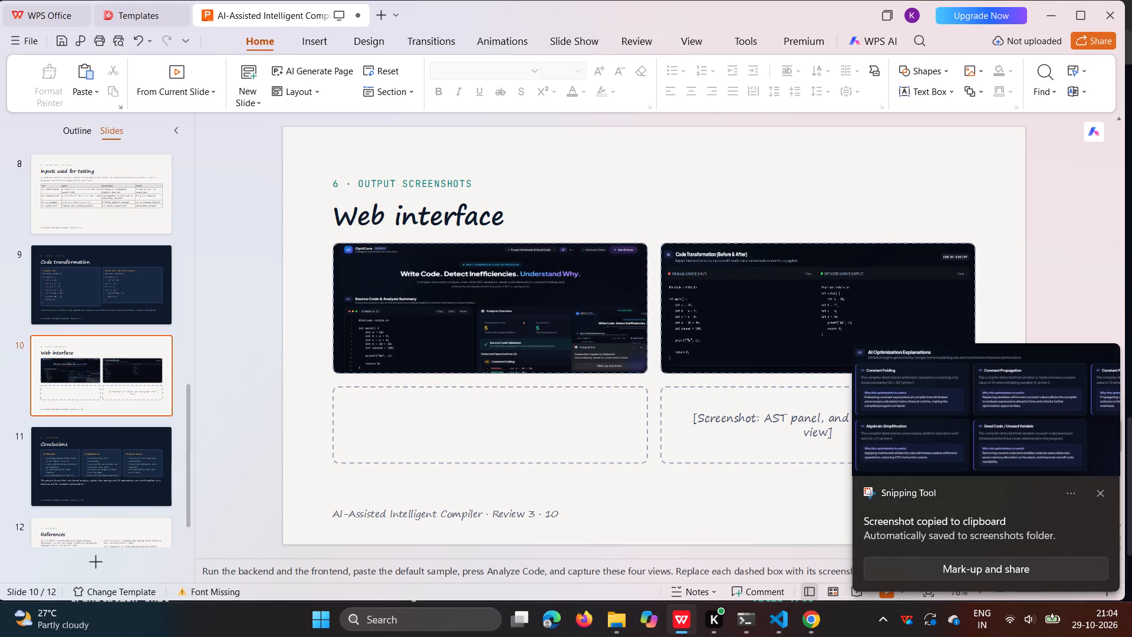
pyautogui.doubleClick(479, 430)
pyautogui.click(404, 404)
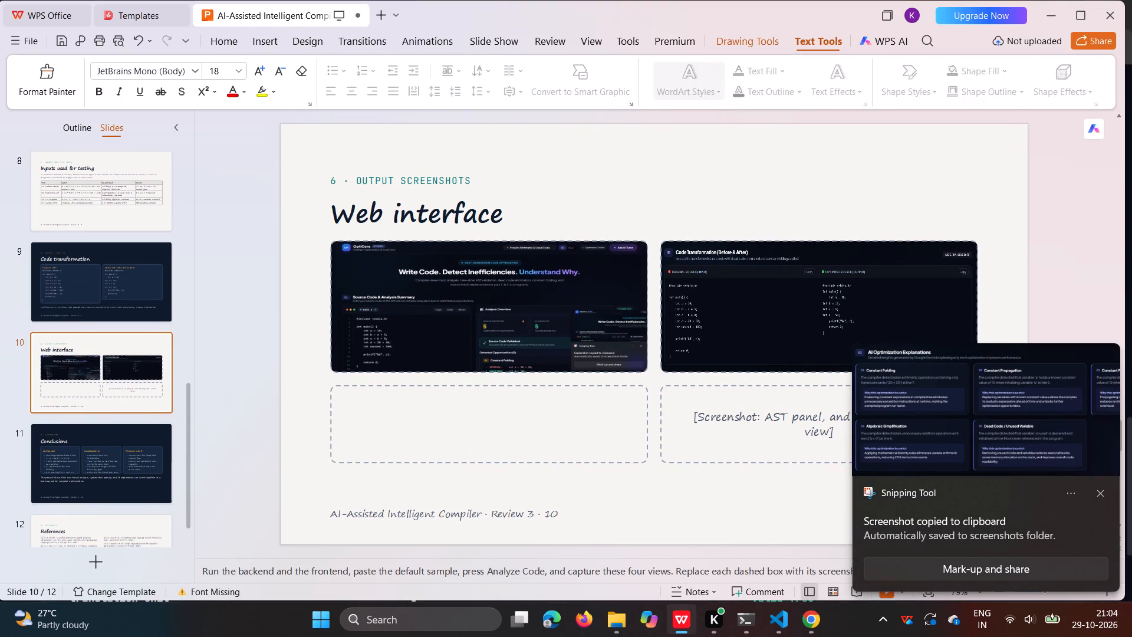
pyautogui.click(471, 388)
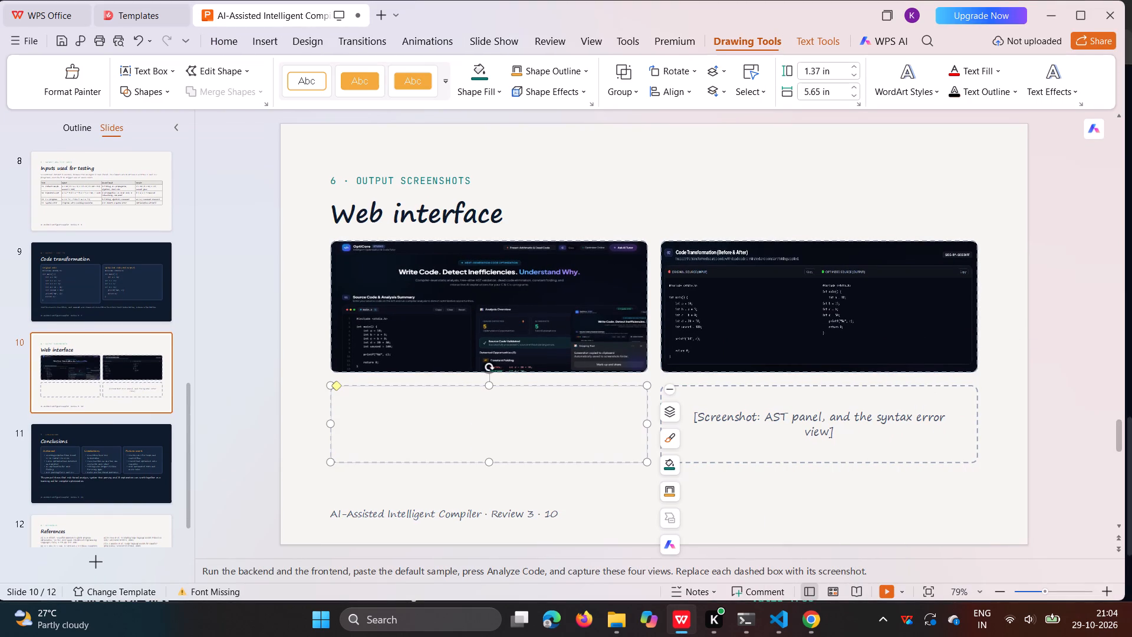
pyautogui.click(670, 462)
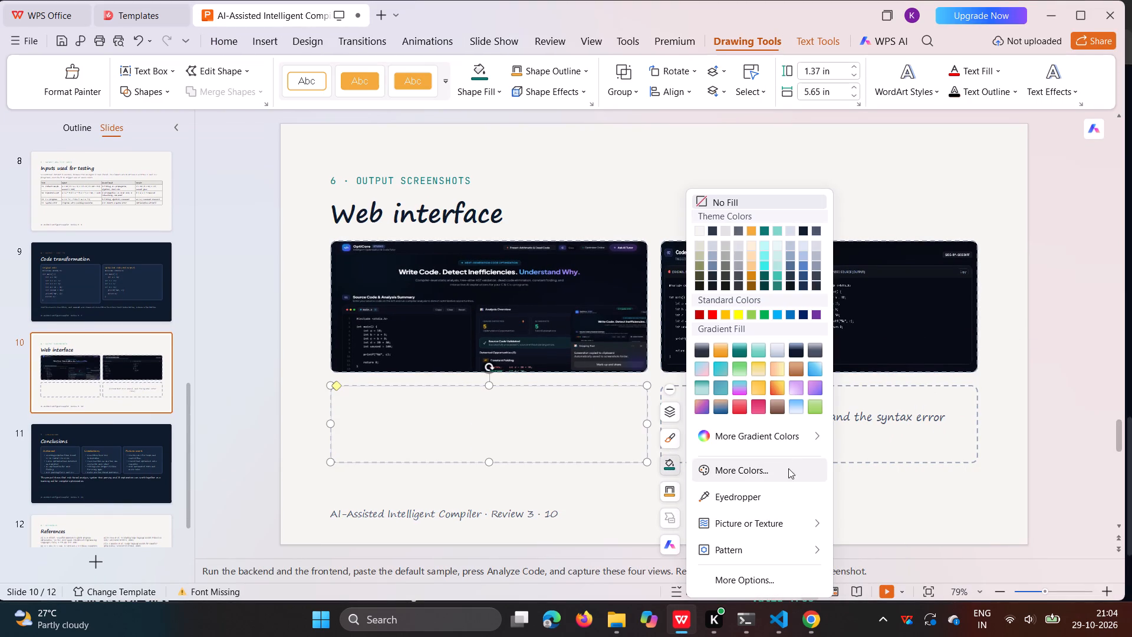
pyautogui.click(771, 516)
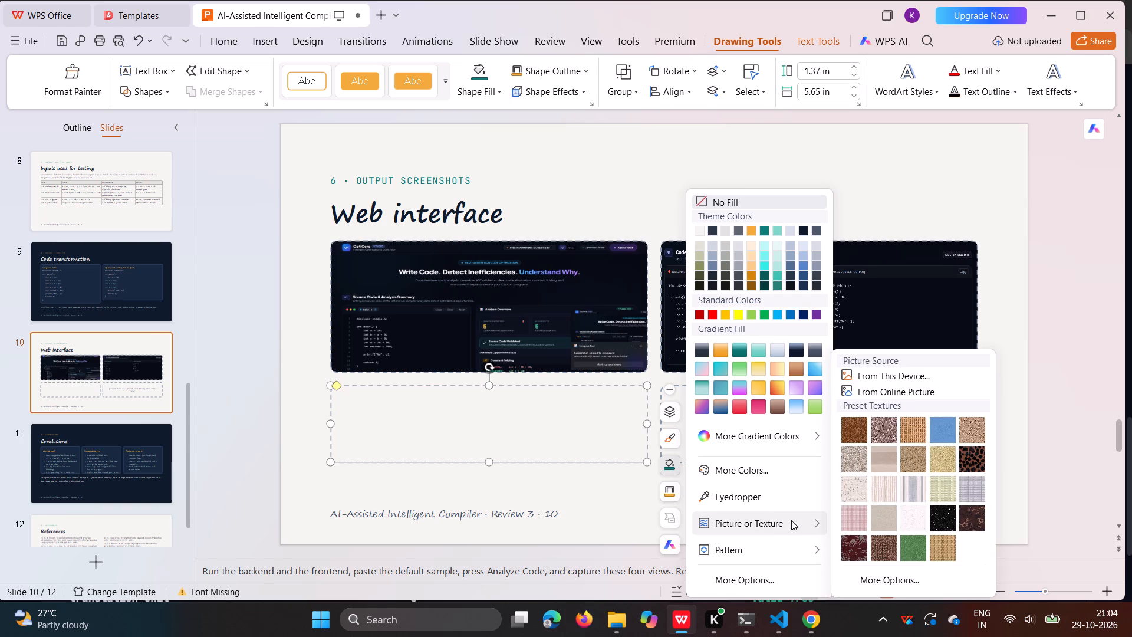
pyautogui.click(888, 373)
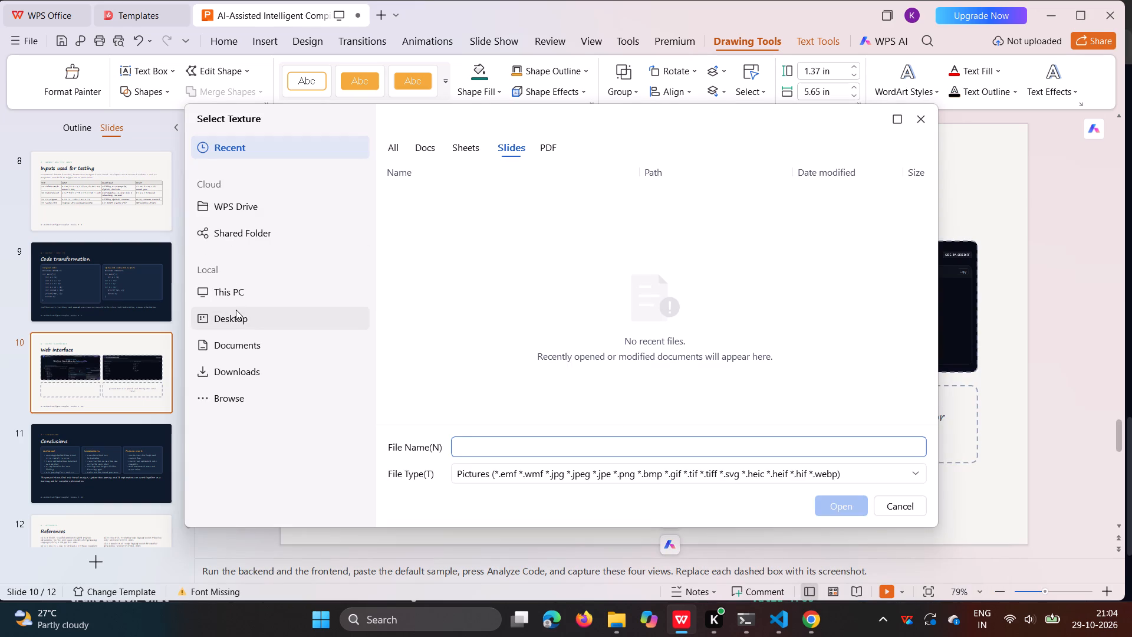
pyautogui.click(237, 408)
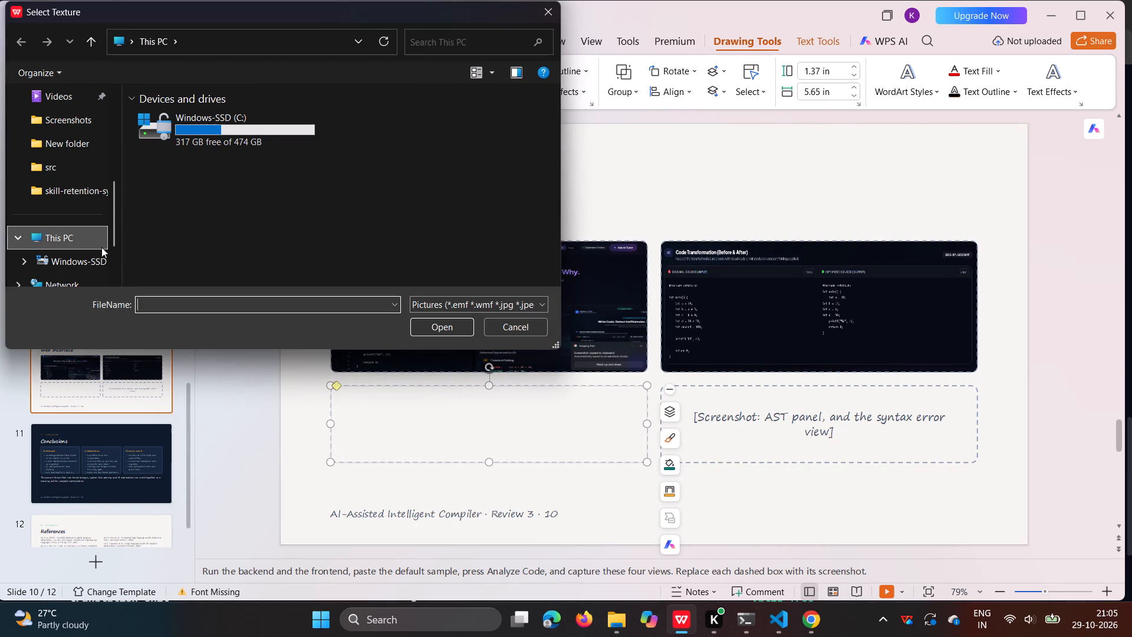
pyautogui.click(73, 165)
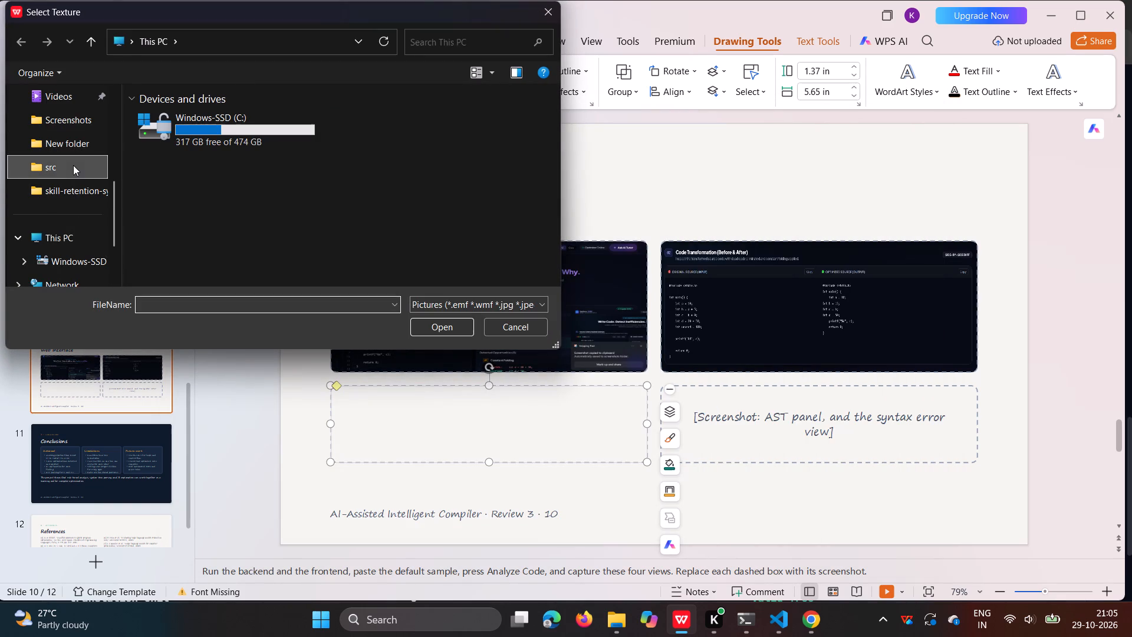
pyautogui.scroll(1, 18, 228)
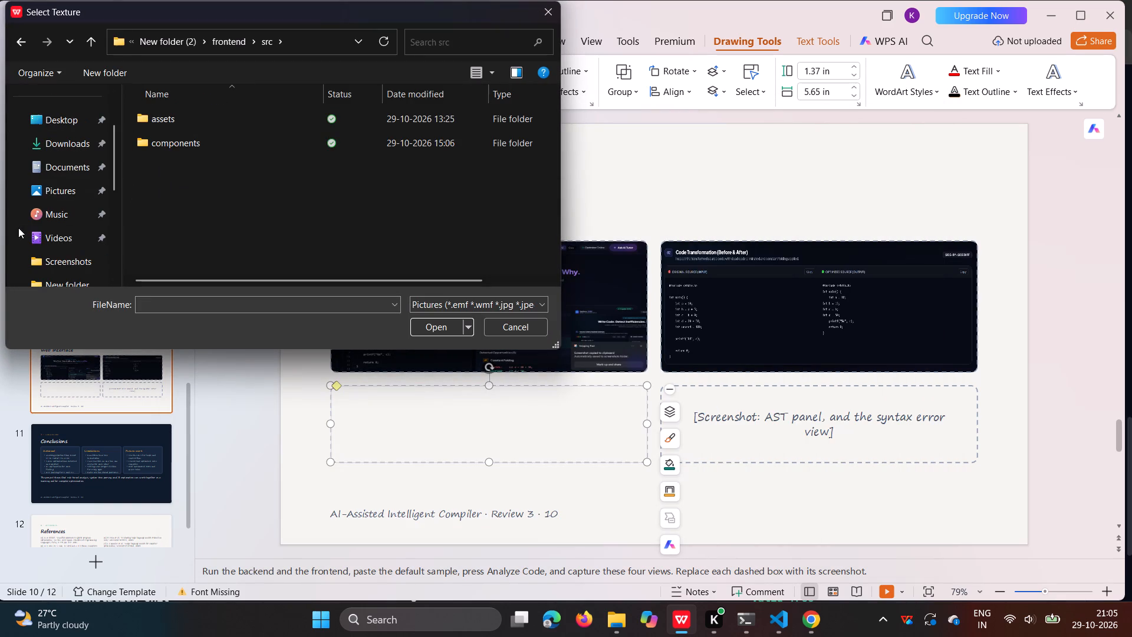
pyautogui.click(70, 181)
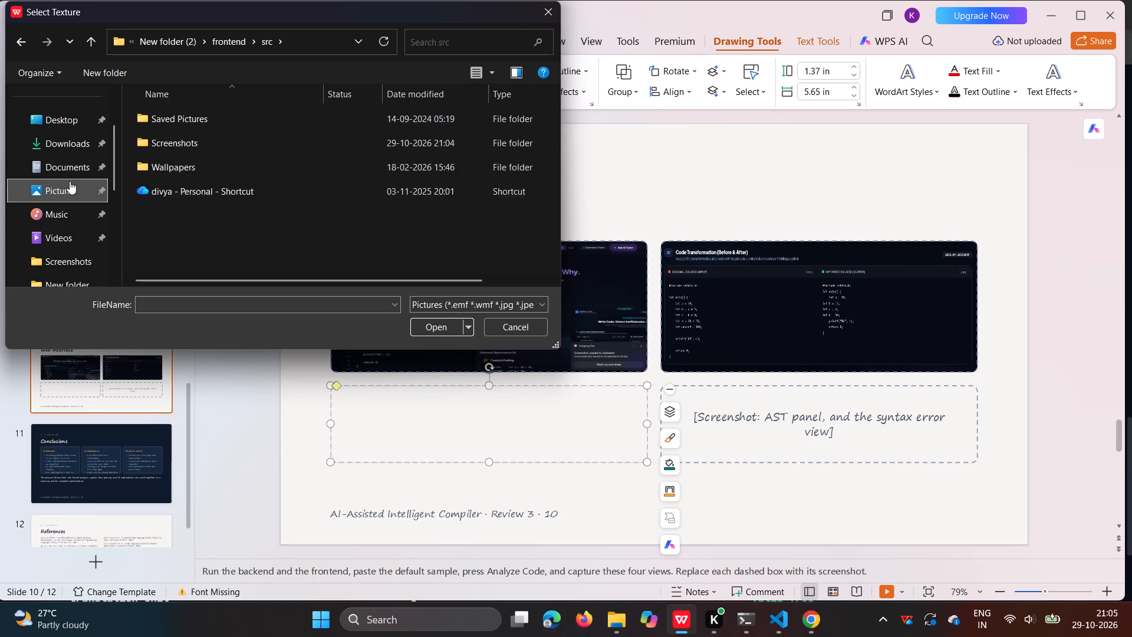
pyautogui.doubleClick(182, 150)
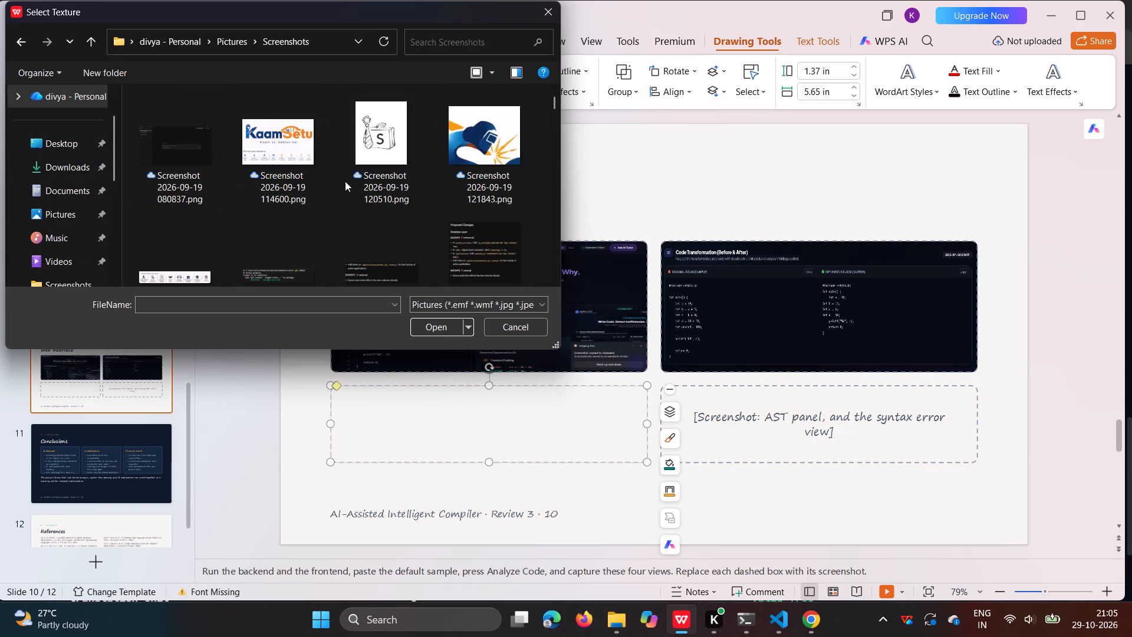
pyautogui.moveTo(555, 104); pyautogui.dragTo(558, 153)
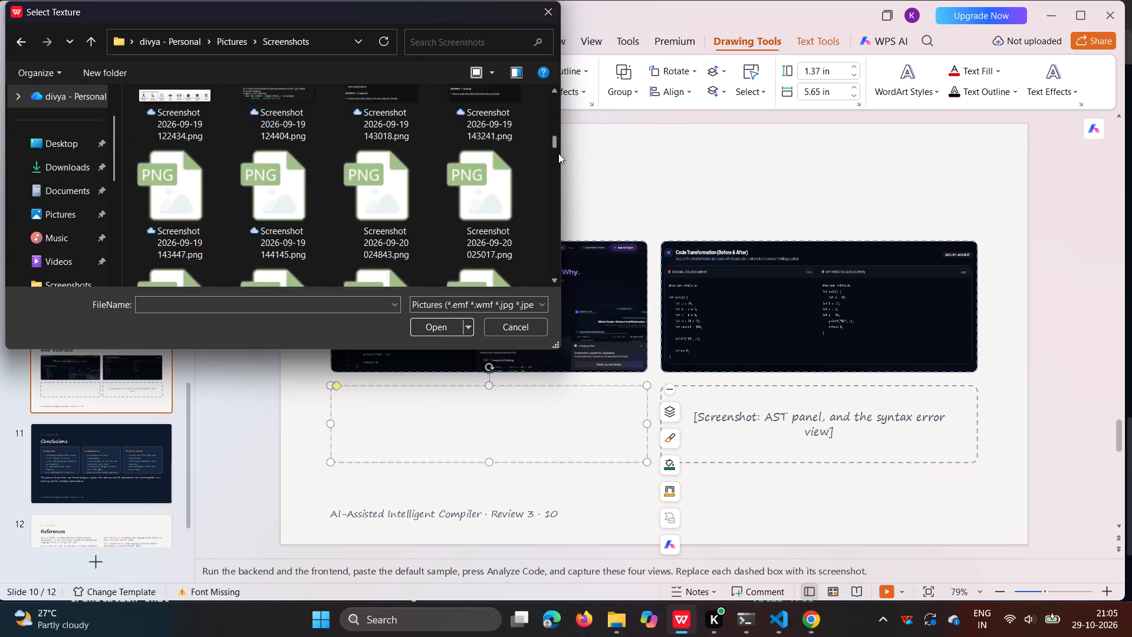
pyautogui.moveTo(558, 153); pyautogui.dragTo(561, 285)
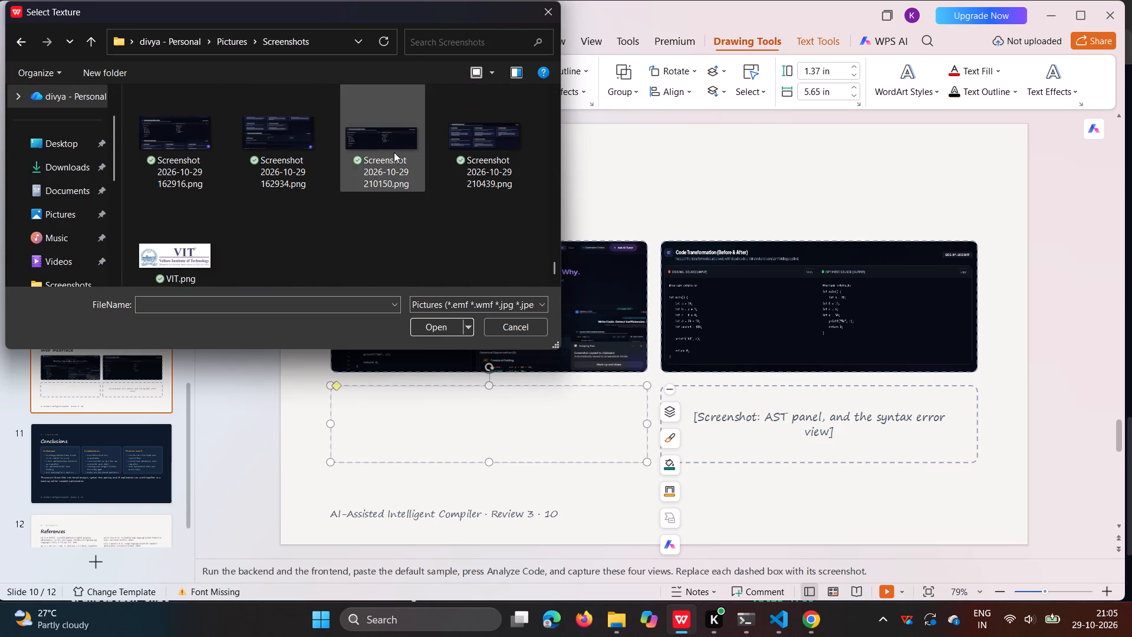
pyautogui.doubleClick(478, 139)
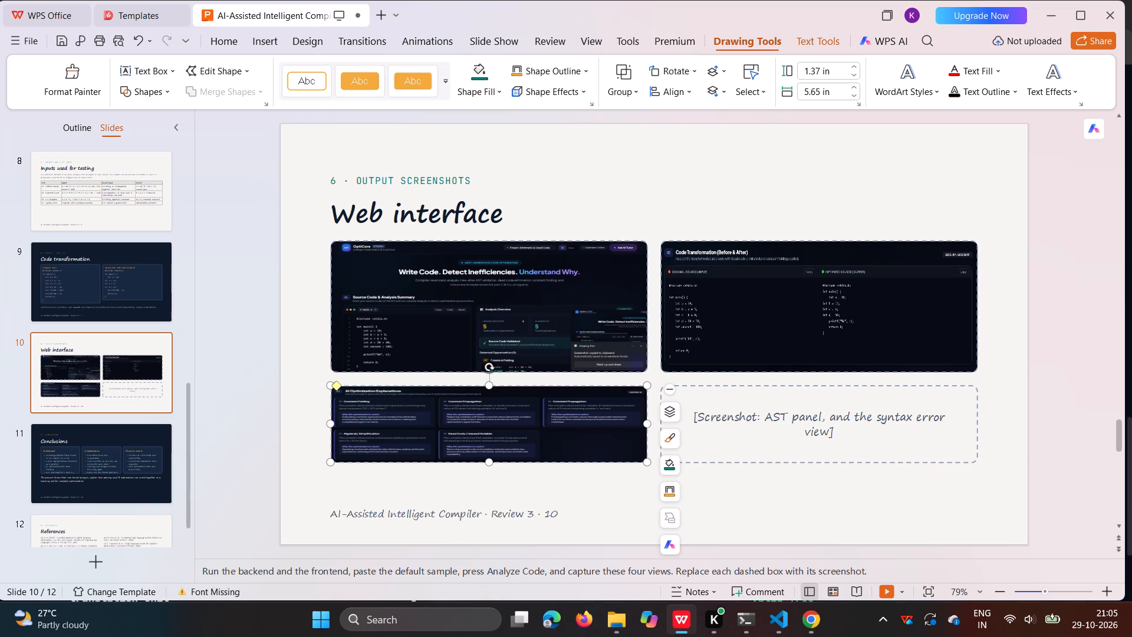
# Delete the placeholder text "[Screenshot: AST panel, and the syntax error view]" from the slide's remaining dashed box.
pyautogui.click(863, 443)
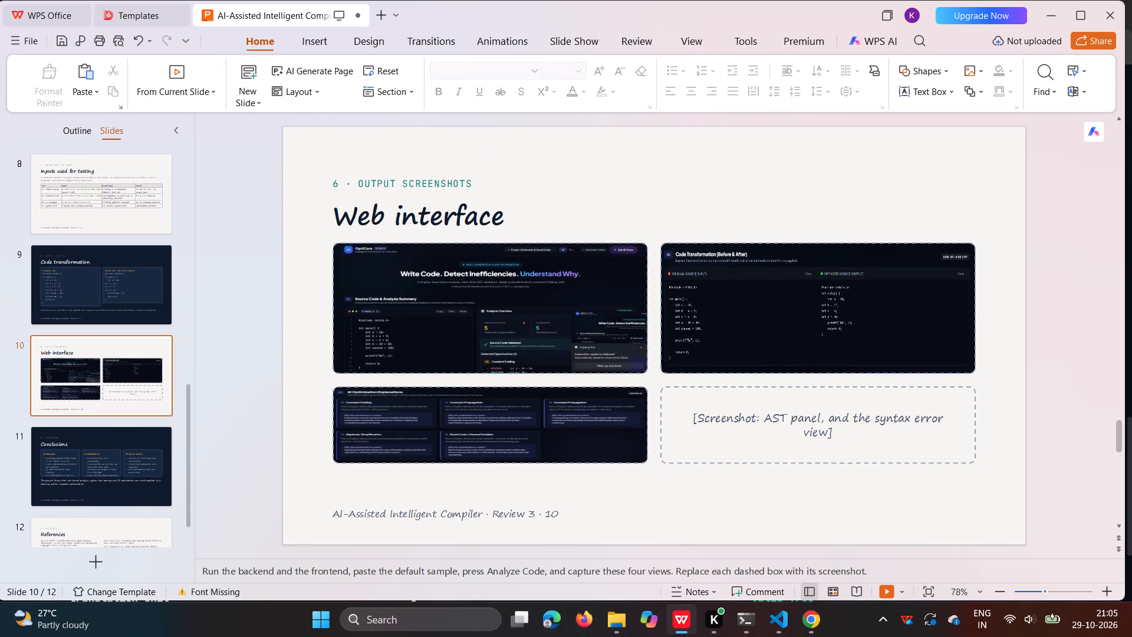
pyautogui.keyDown('ctrl'); pyautogui.scroll(5, 488, 440); pyautogui.keyUp('ctrl')
pyautogui.scroll(-4, 488, 440)
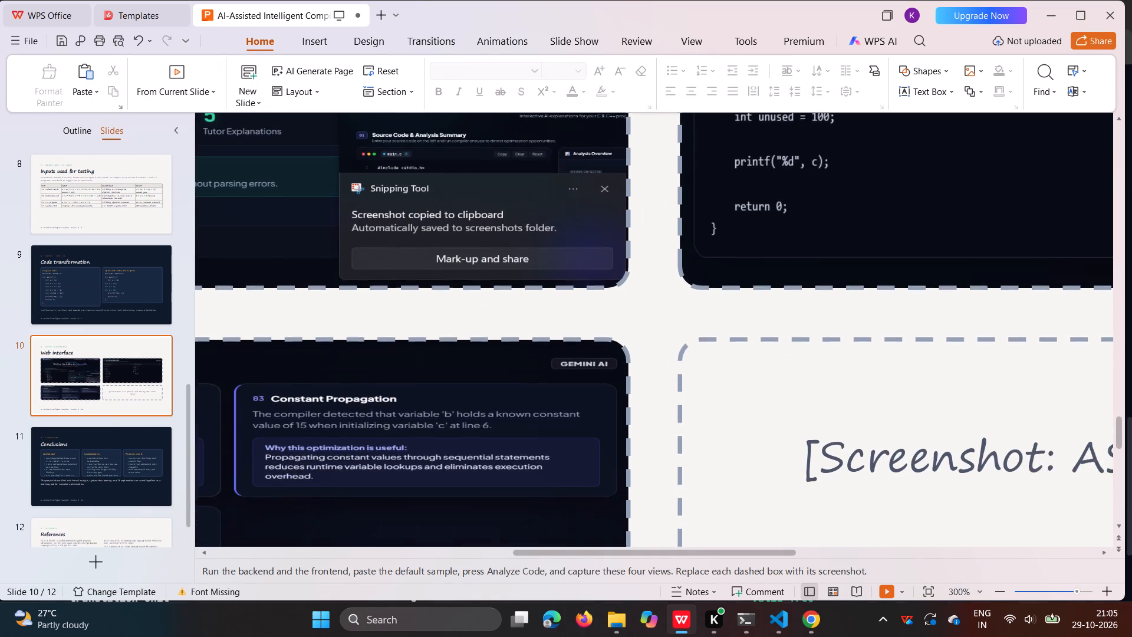
pyautogui.scroll(-1, 488, 440)
pyautogui.hscroll(12, 488, 440)
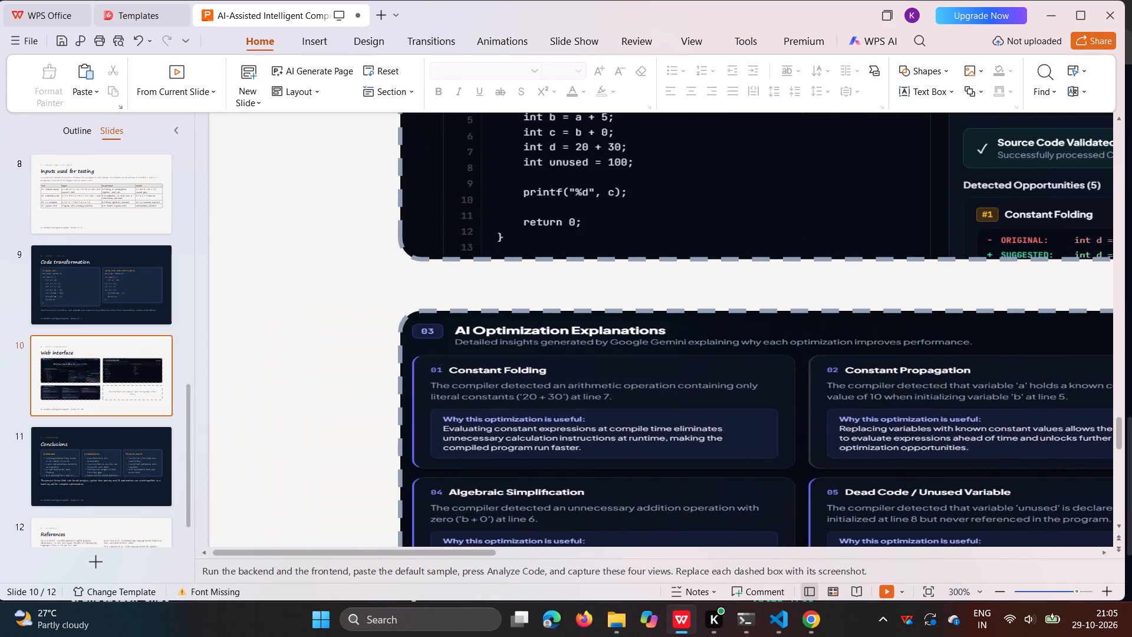
pyautogui.hscroll(-14, 865, 369)
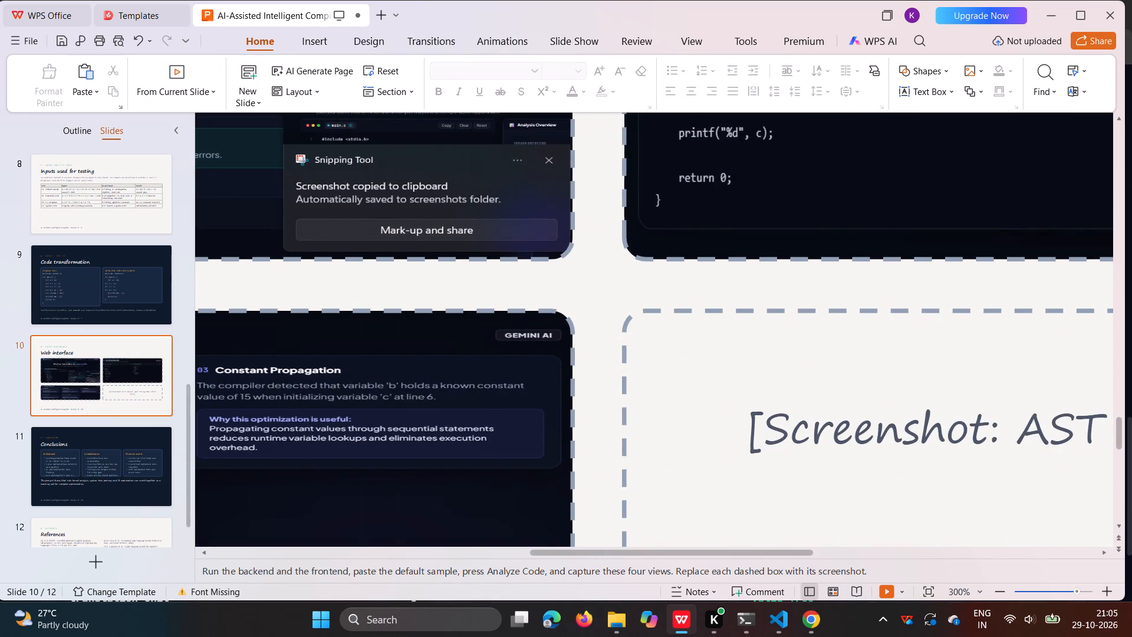
pyautogui.keyDown('ctrl'); pyautogui.scroll(-4, 545, 412); pyautogui.keyUp('ctrl')
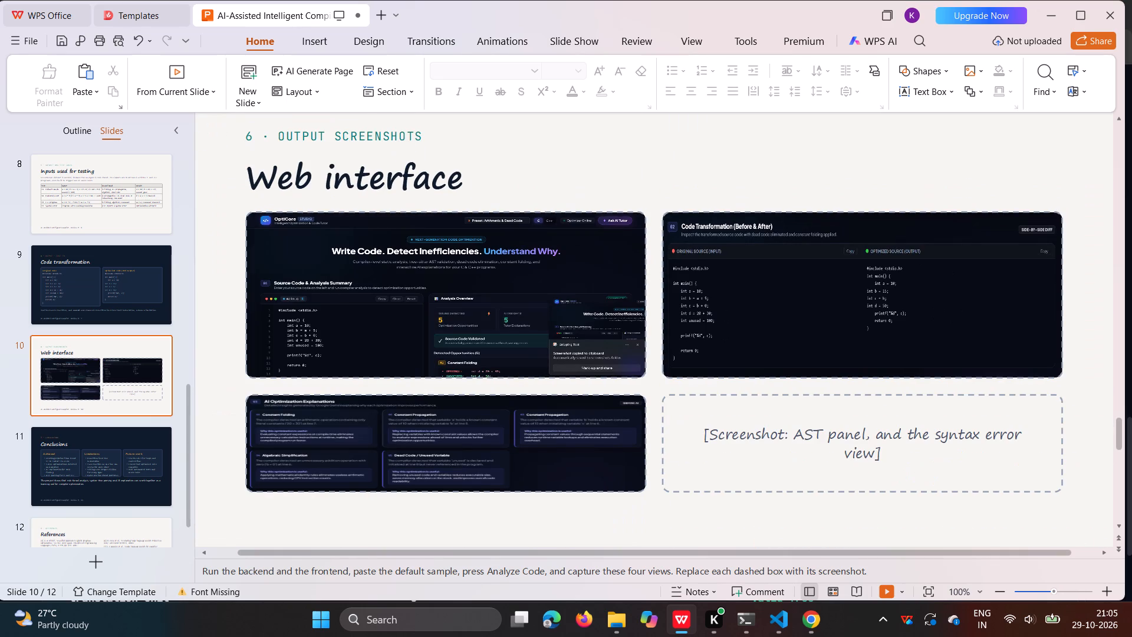
pyautogui.click(874, 408)
pyautogui.moveTo(906, 461); pyautogui.dragTo(712, 405)
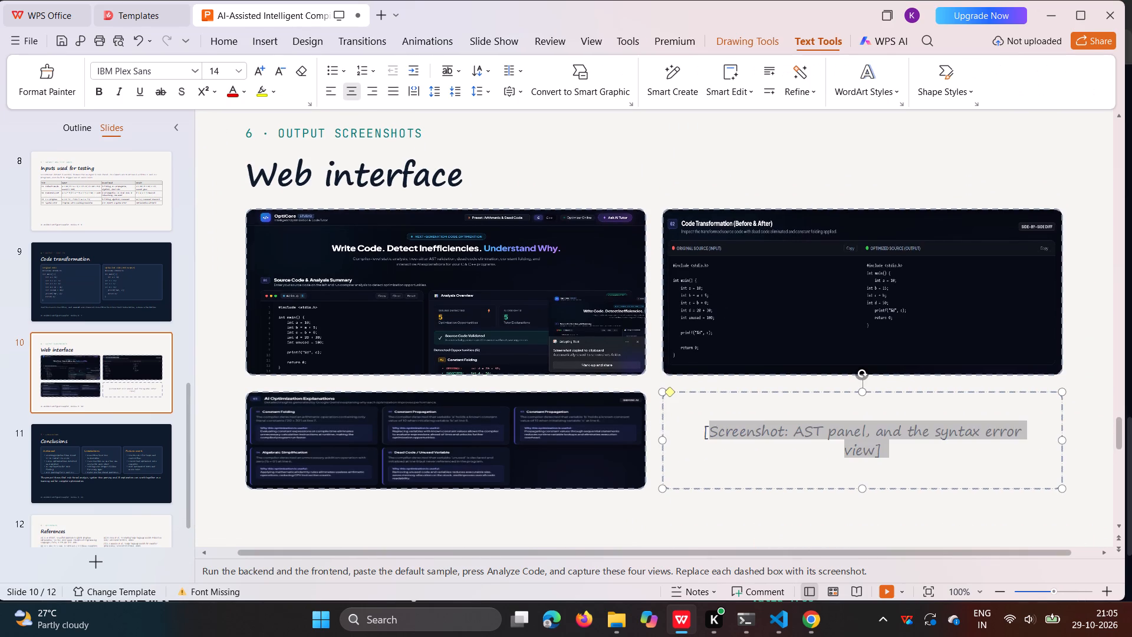
pyautogui.moveTo(712, 405); pyautogui.dragTo(696, 420)
pyautogui.press('BackSpace')
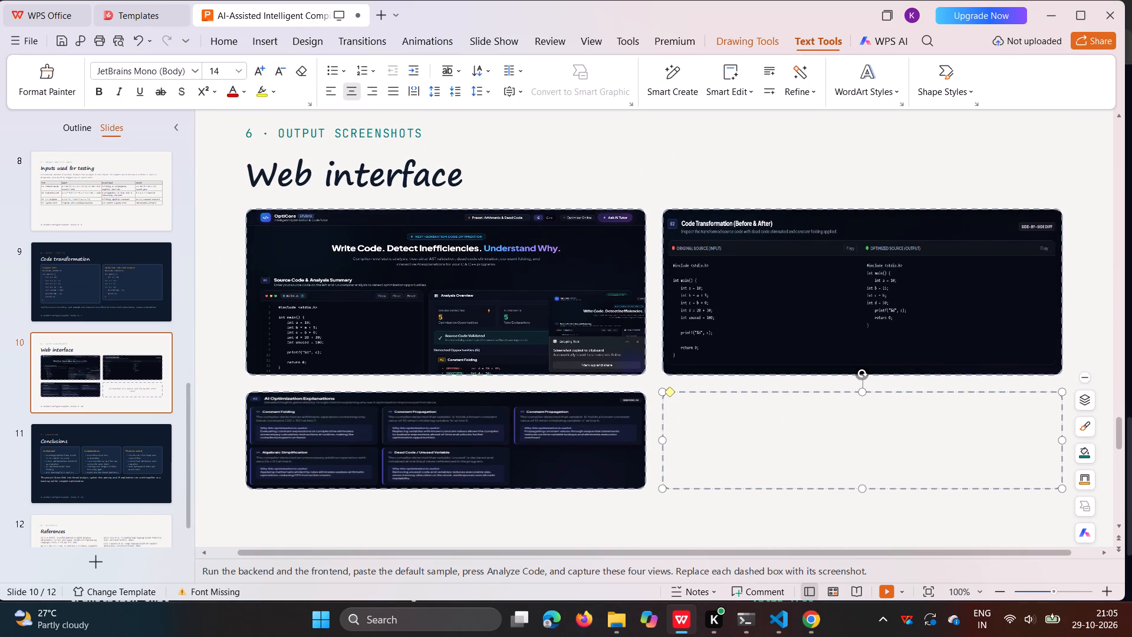
# Switch to OptiCore Compiler Studio in Chrome and capture a screenshot of the full Abstract Syntax Tree (AST) Findings section.
pyautogui.click(805, 619)
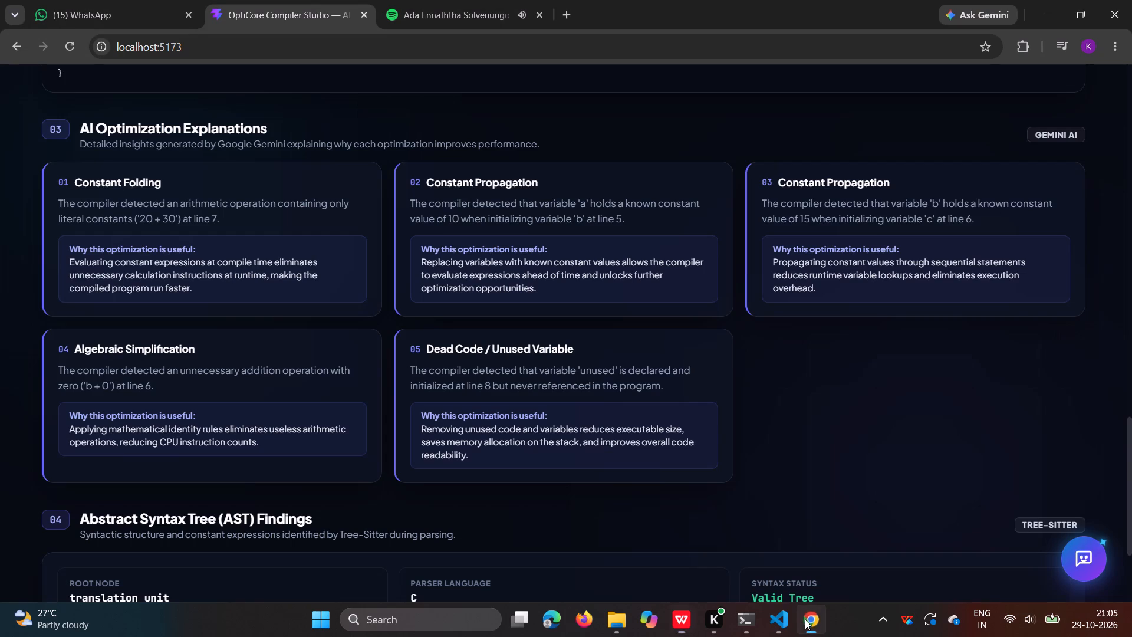
pyautogui.scroll(-2, 671, 455)
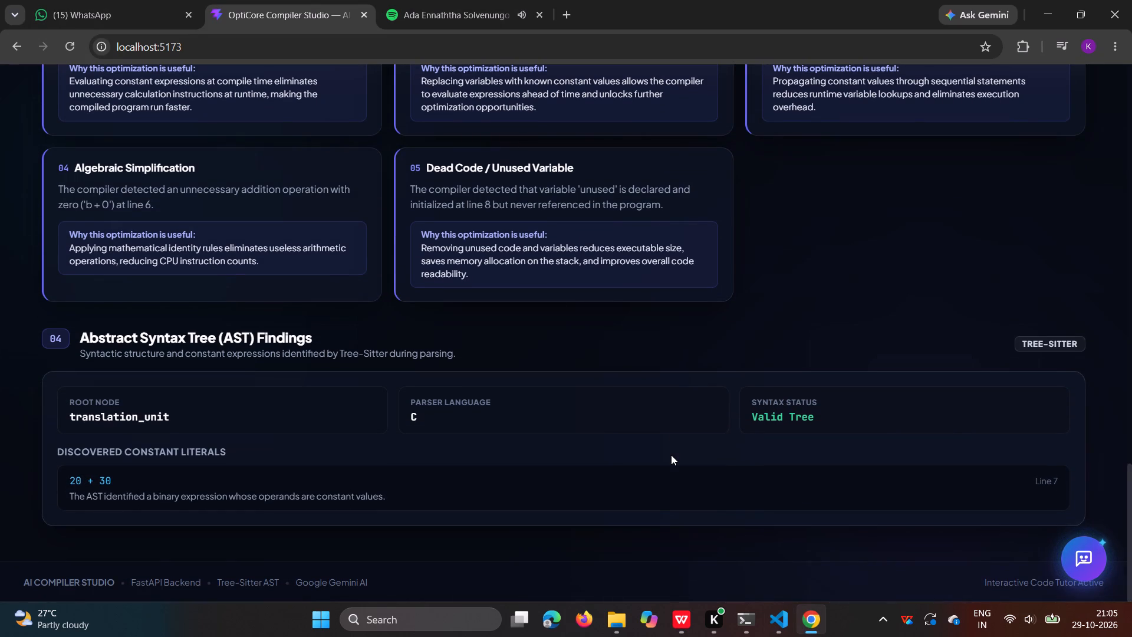
pyautogui.press('shift+super+s')
pyautogui.moveTo(24, 314); pyautogui.dragTo(552, 500)
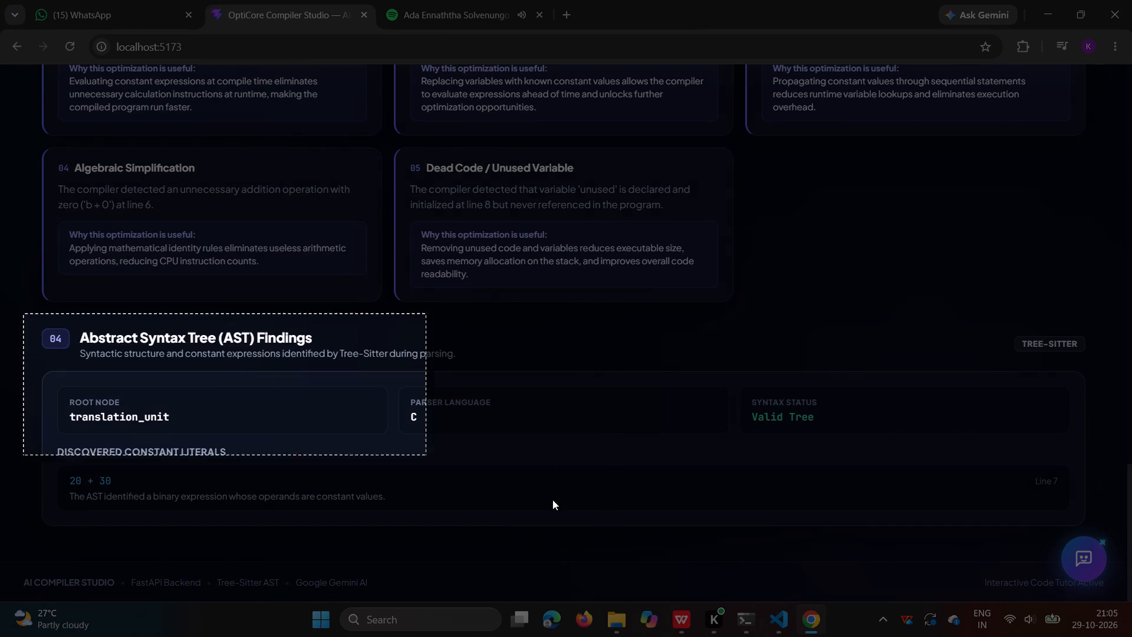
pyautogui.moveTo(552, 500); pyautogui.dragTo(923, 536)
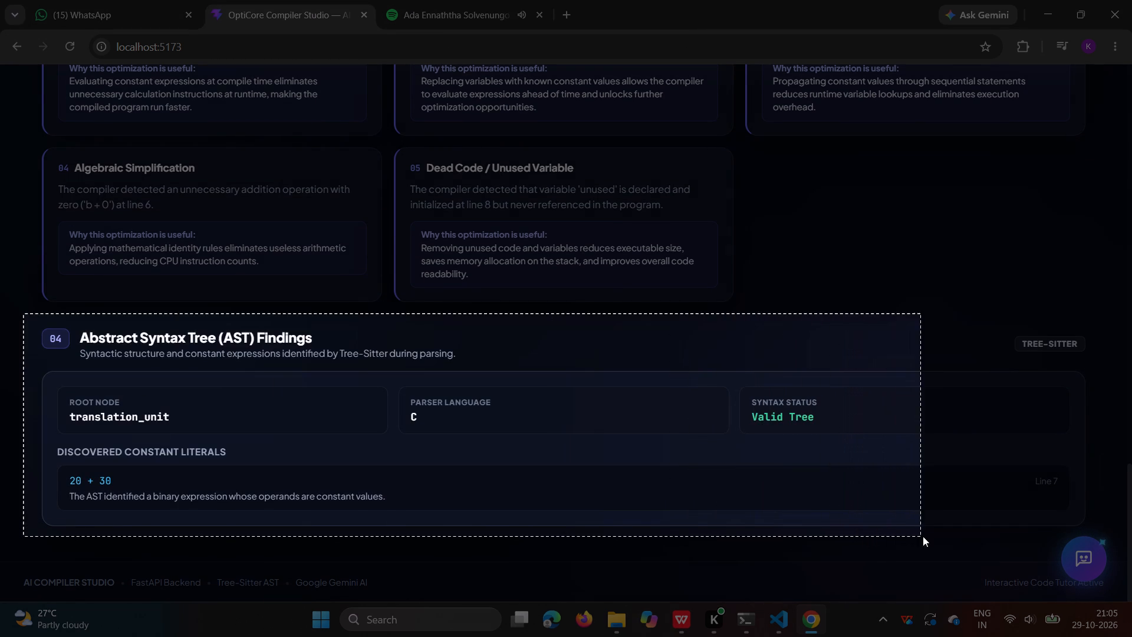
pyautogui.moveTo(923, 536); pyautogui.dragTo(1117, 534)
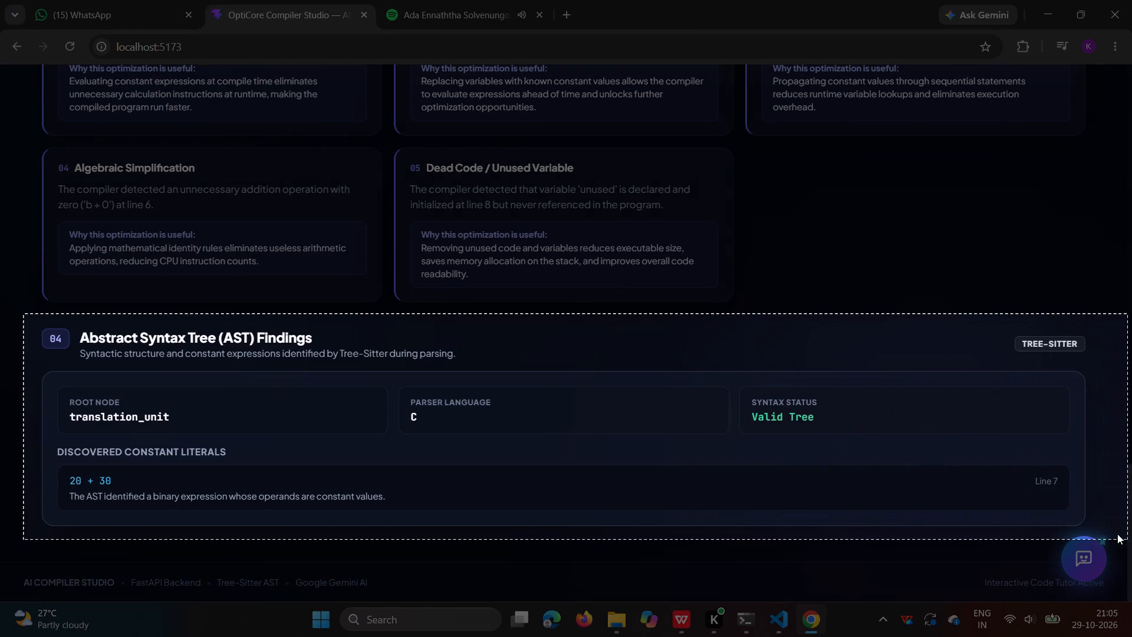
pyautogui.moveTo(1117, 534); pyautogui.dragTo(1098, 535)
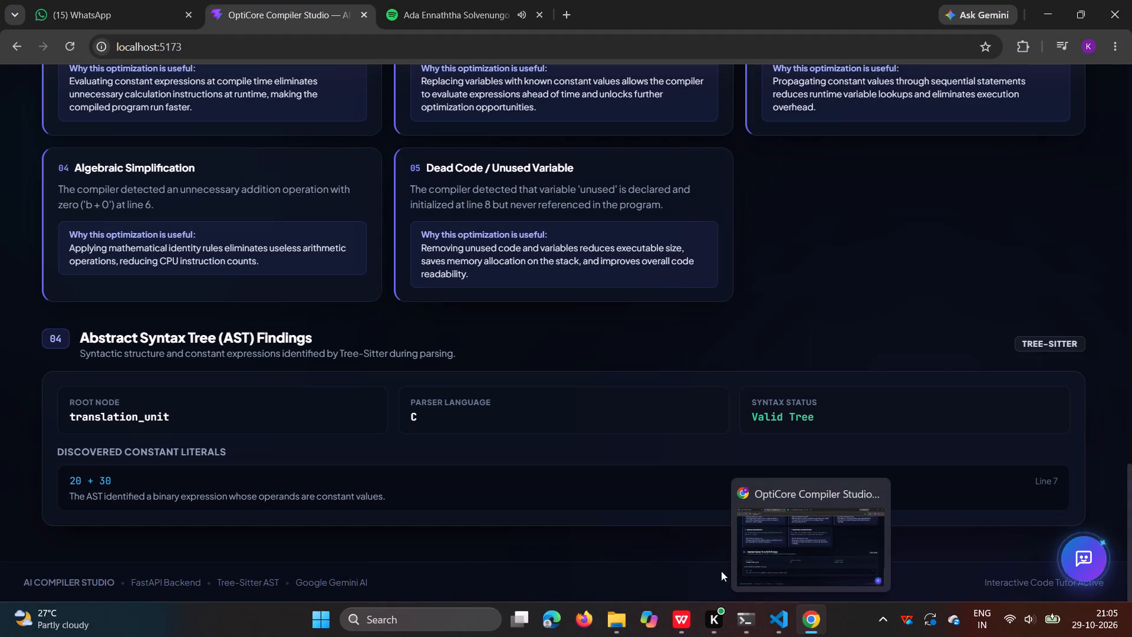
# Switch to the WPS presentation and fill the Web interface slide's empty lower-right box with the new AST Findings screenshot from the Pictures Screenshots folder.
pyautogui.click(689, 626)
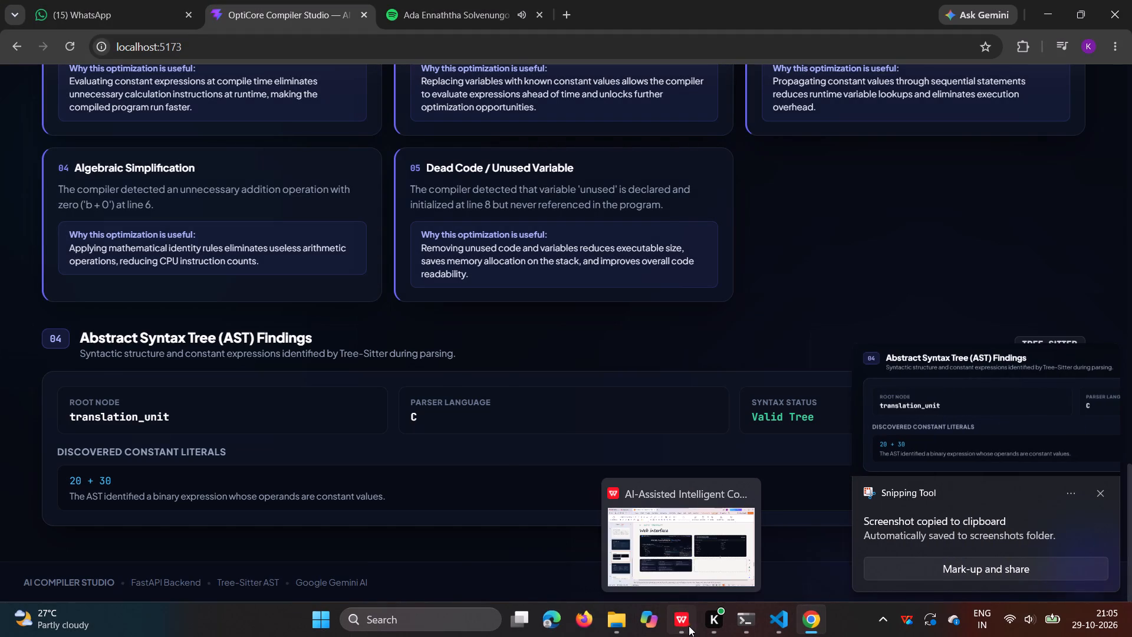
pyautogui.click(696, 451)
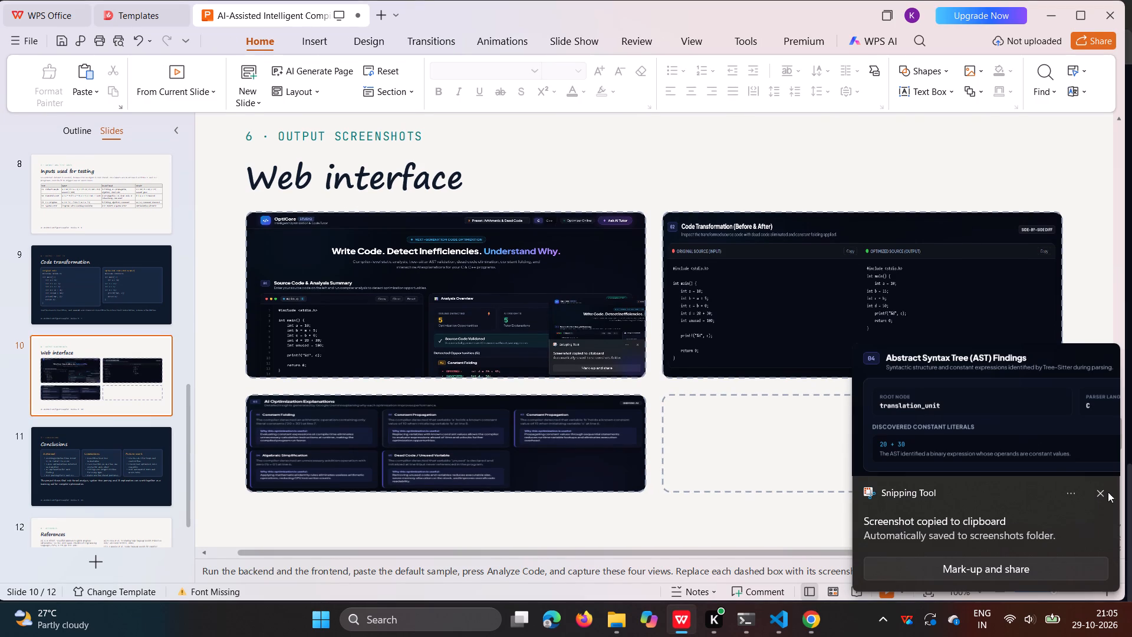
pyautogui.click(1110, 496)
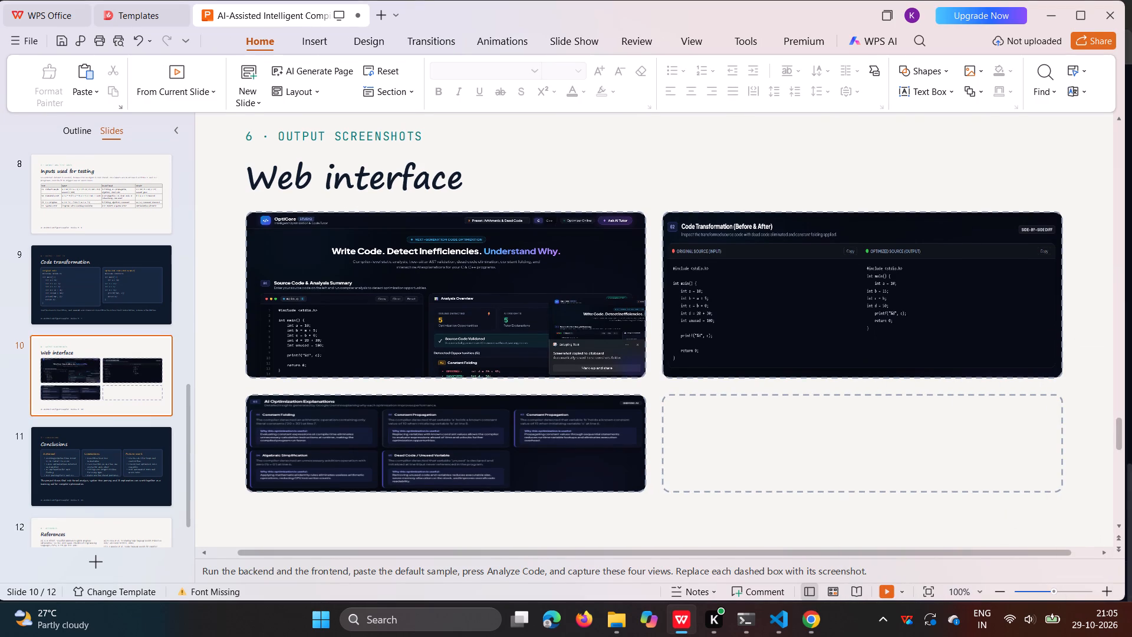
pyautogui.click(829, 464)
pyautogui.click(875, 491)
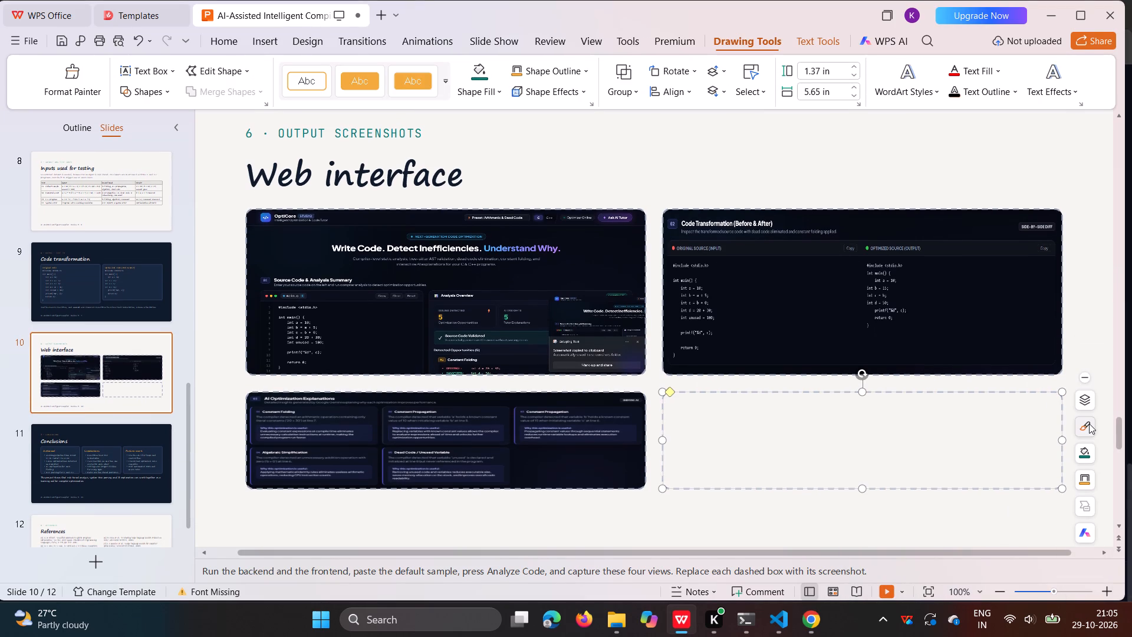
pyautogui.click(1087, 423)
pyautogui.click(1085, 448)
pyautogui.click(1022, 357)
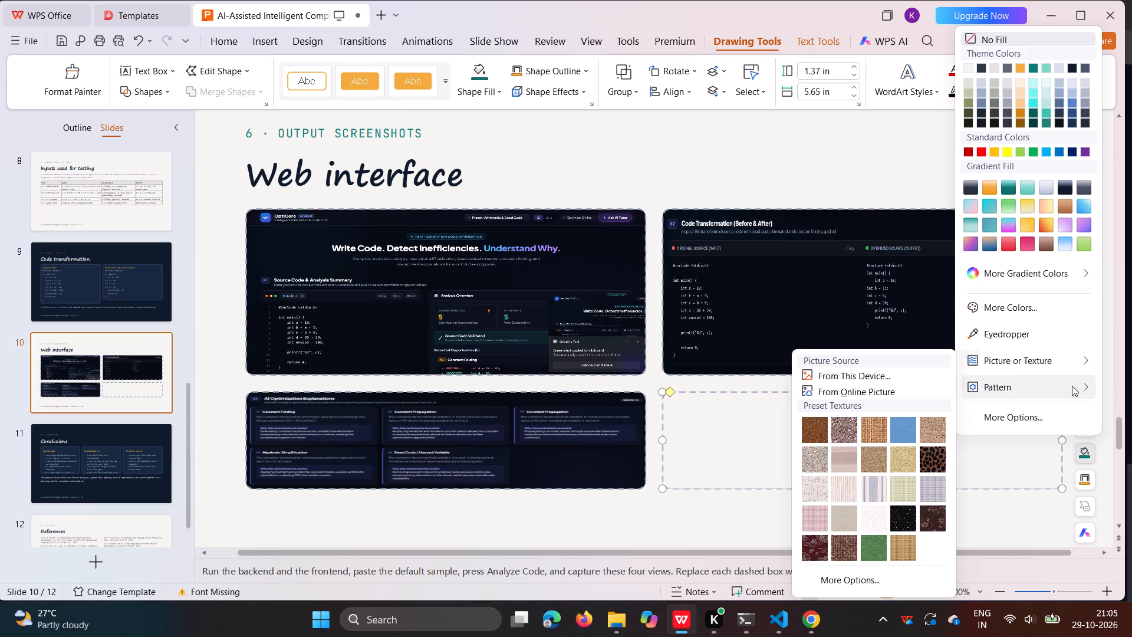
pyautogui.click(1091, 364)
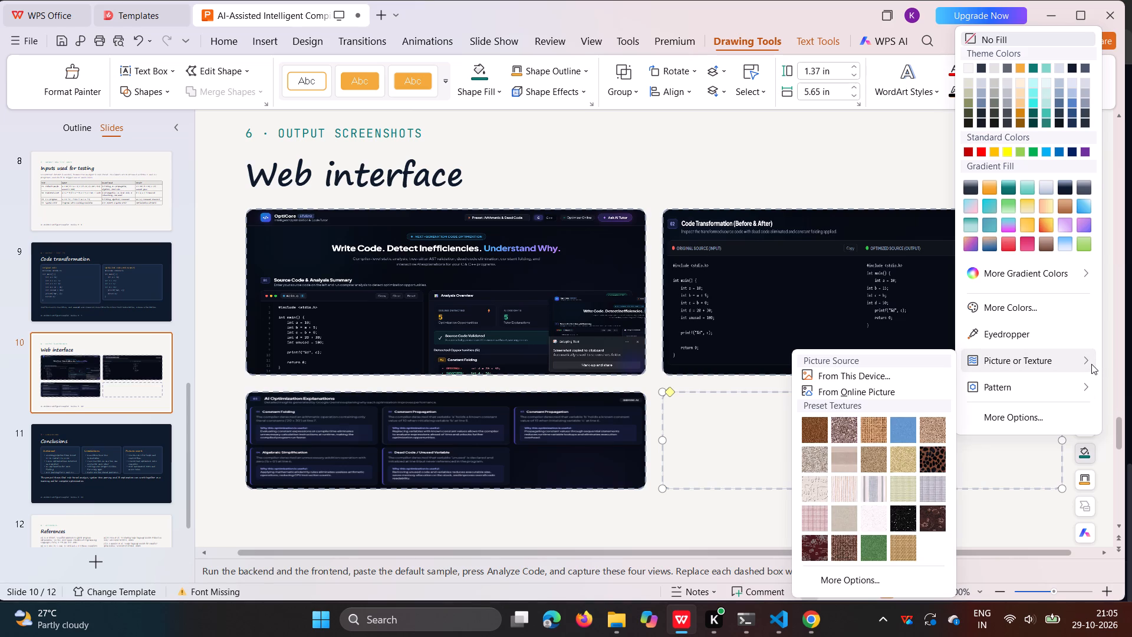
pyautogui.click(1087, 365)
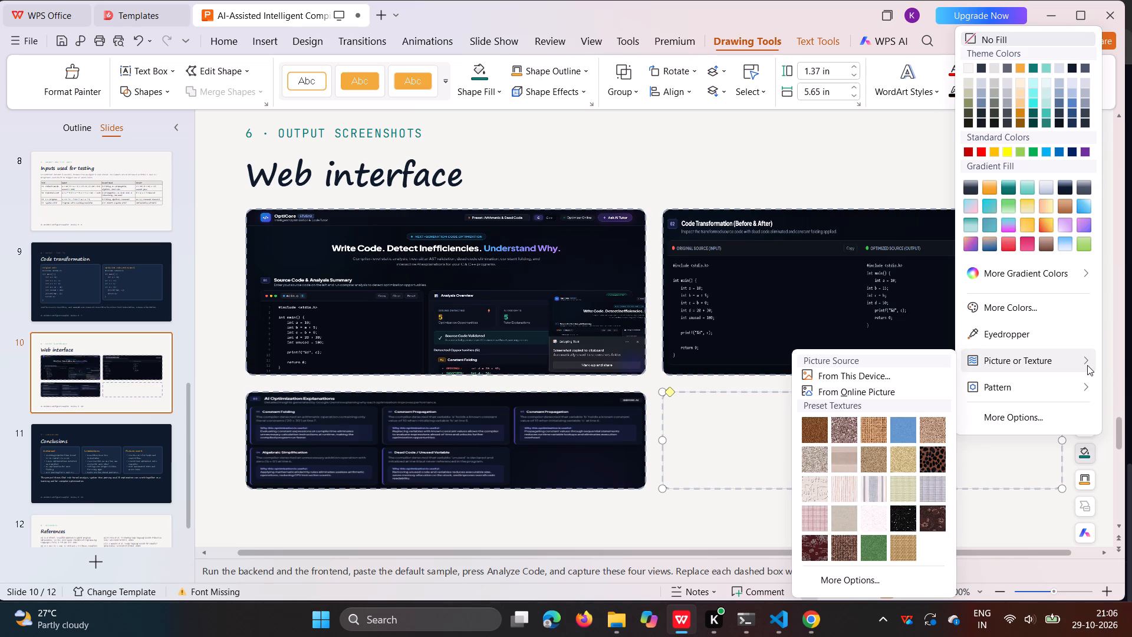
pyautogui.click(1077, 363)
pyautogui.click(901, 380)
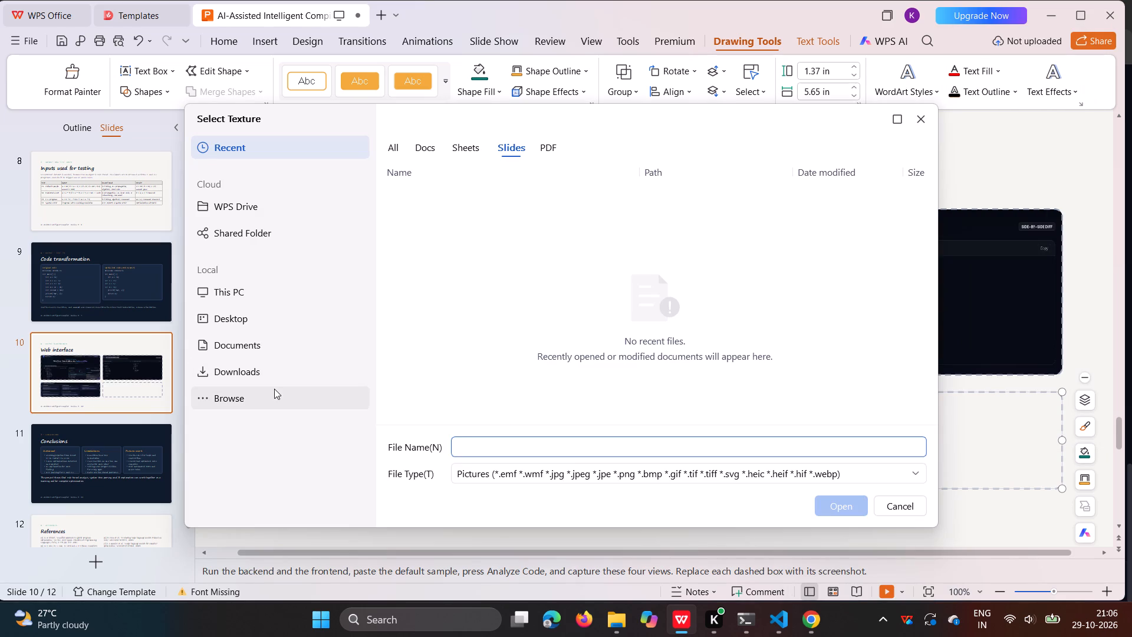
pyautogui.click(274, 389)
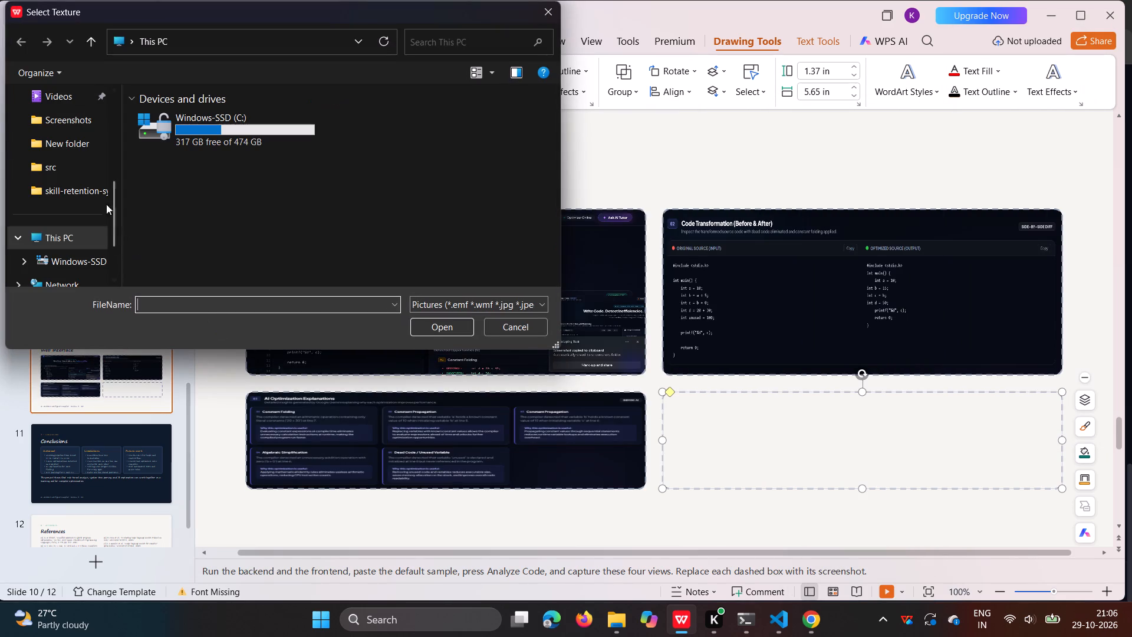
pyautogui.scroll(1, 63, 141)
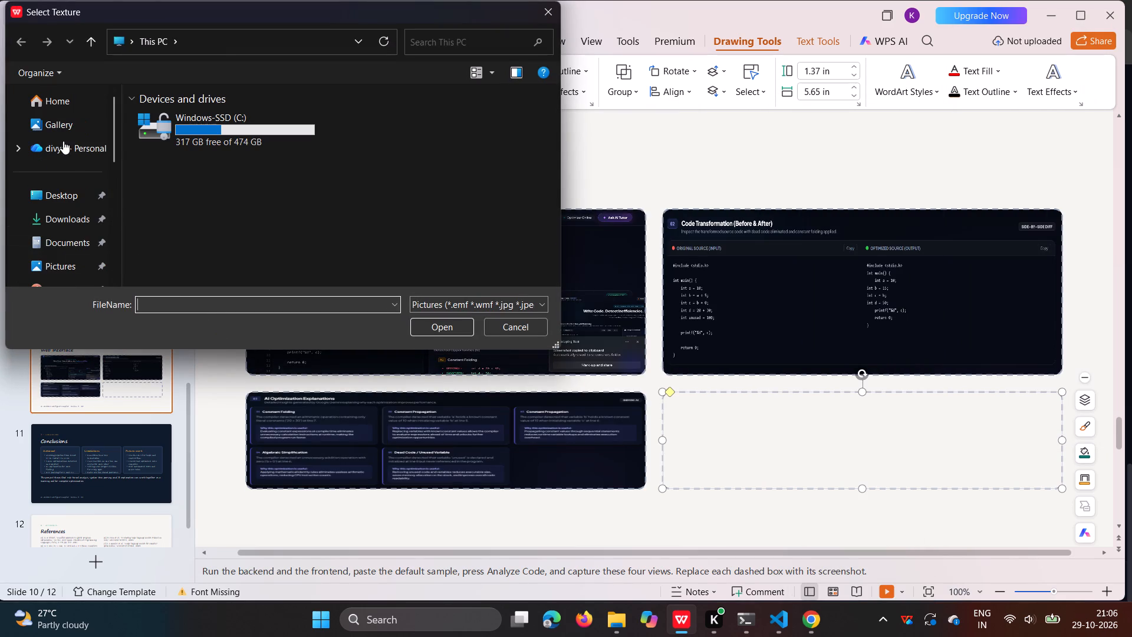
pyautogui.scroll(-1, 85, 254)
pyautogui.scroll(1, 75, 211)
pyautogui.click(55, 180)
pyautogui.scroll(-20, 400, 221)
pyautogui.scroll(-20, 400, 221)
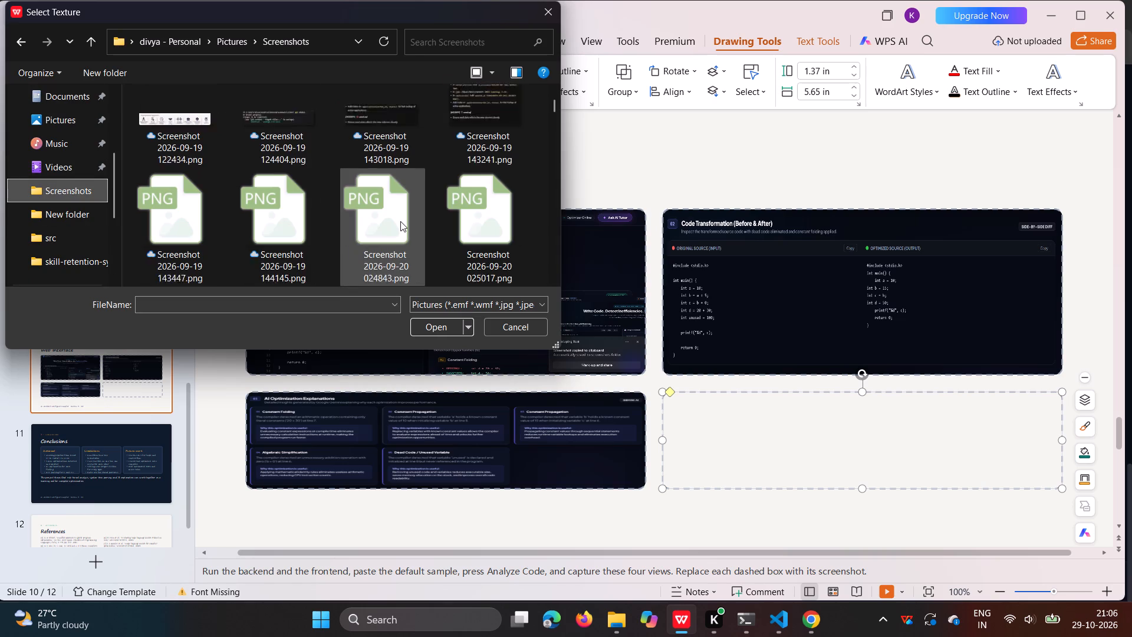
pyautogui.scroll(-20, 400, 221)
pyautogui.scroll(-20, 400, 221)
pyautogui.scroll(-20, 400, 221)
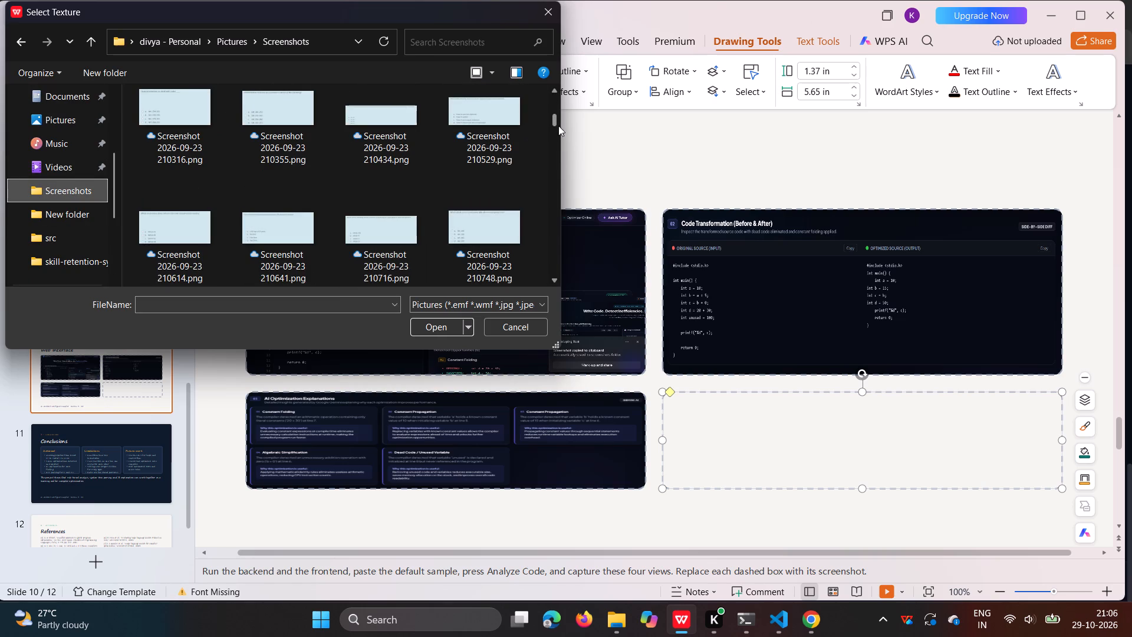
pyautogui.moveTo(554, 120); pyautogui.dragTo(541, 314)
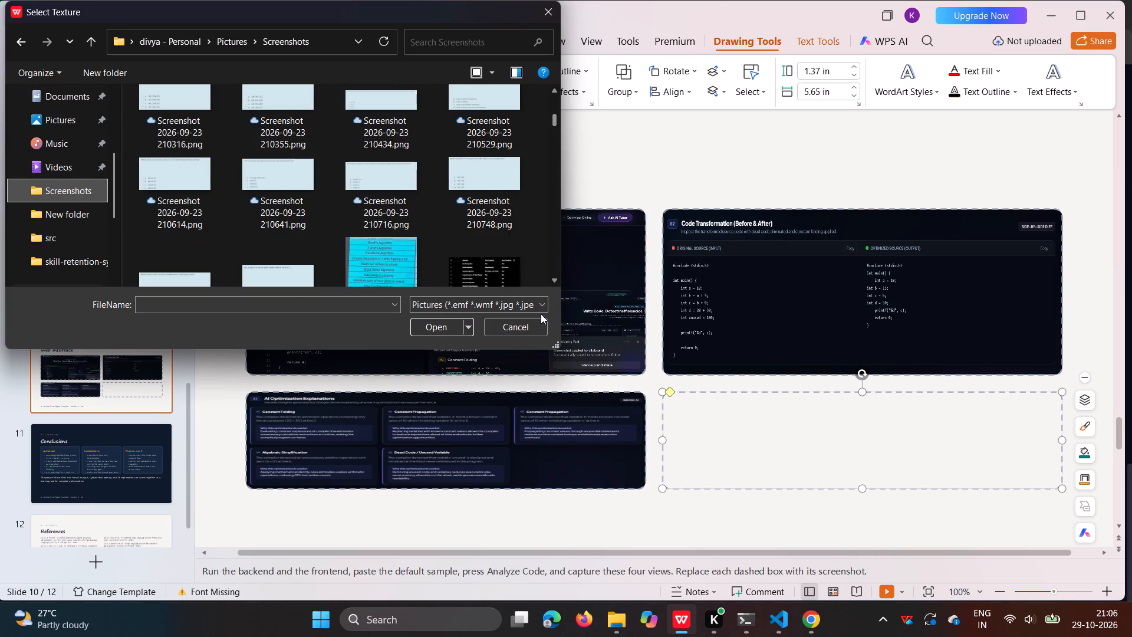
pyautogui.moveTo(555, 116); pyautogui.dragTo(555, 123)
pyautogui.moveTo(555, 123); pyautogui.dragTo(541, 264)
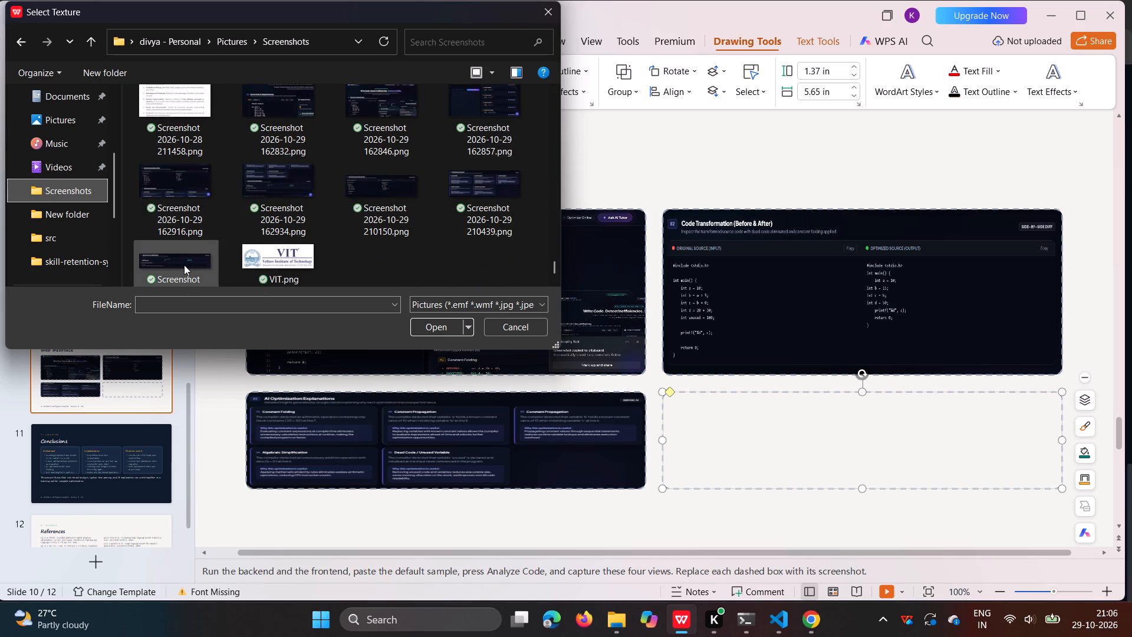
pyautogui.doubleClick(164, 267)
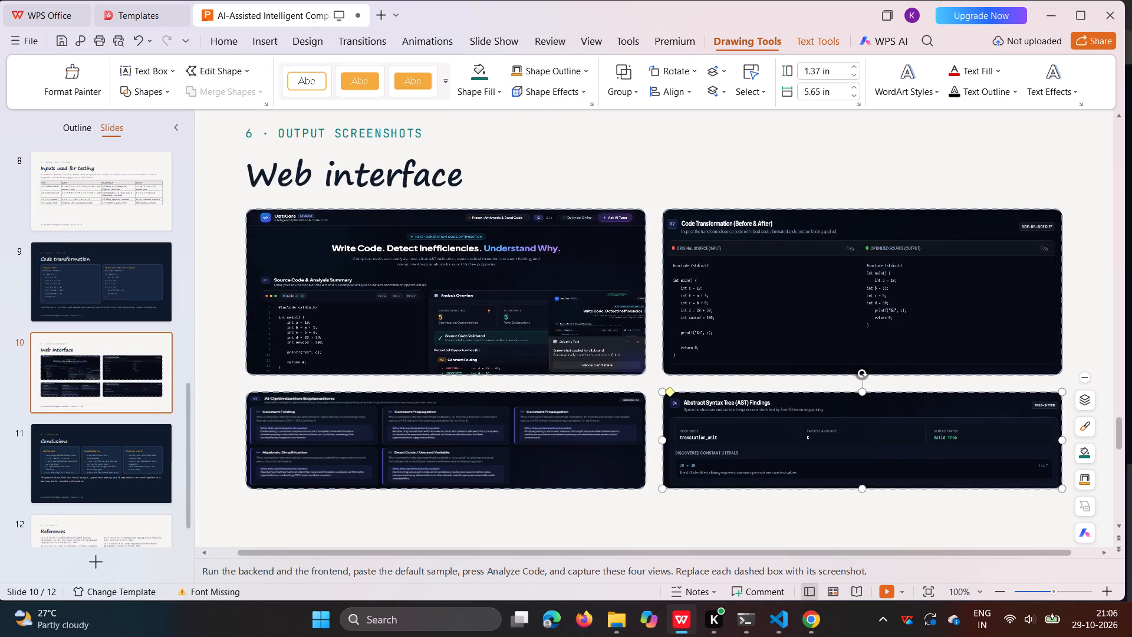
pyautogui.click(566, 282)
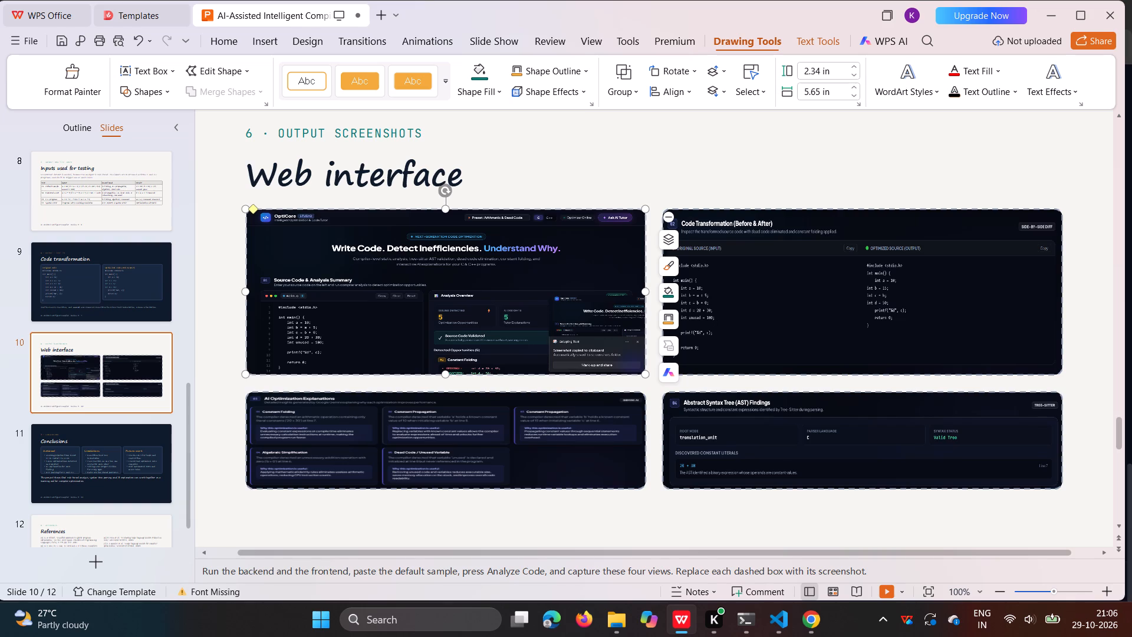
pyautogui.click(975, 175)
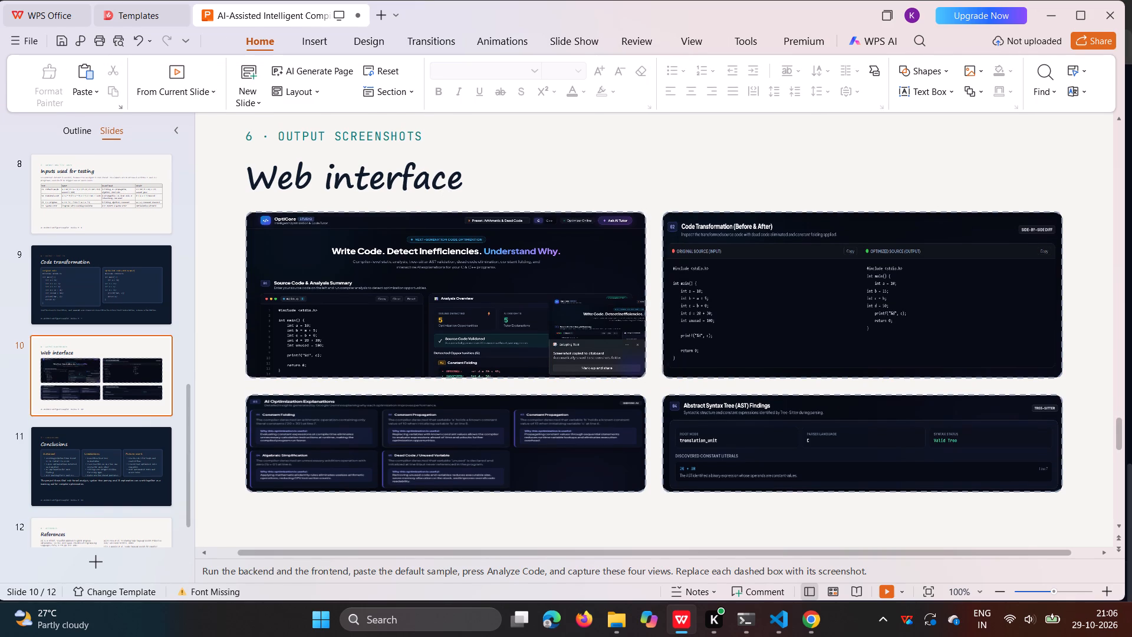
# Look over the Conclusions, References, Inputs used for testing and Detecting constant folding slides.
pyautogui.click(95, 474)
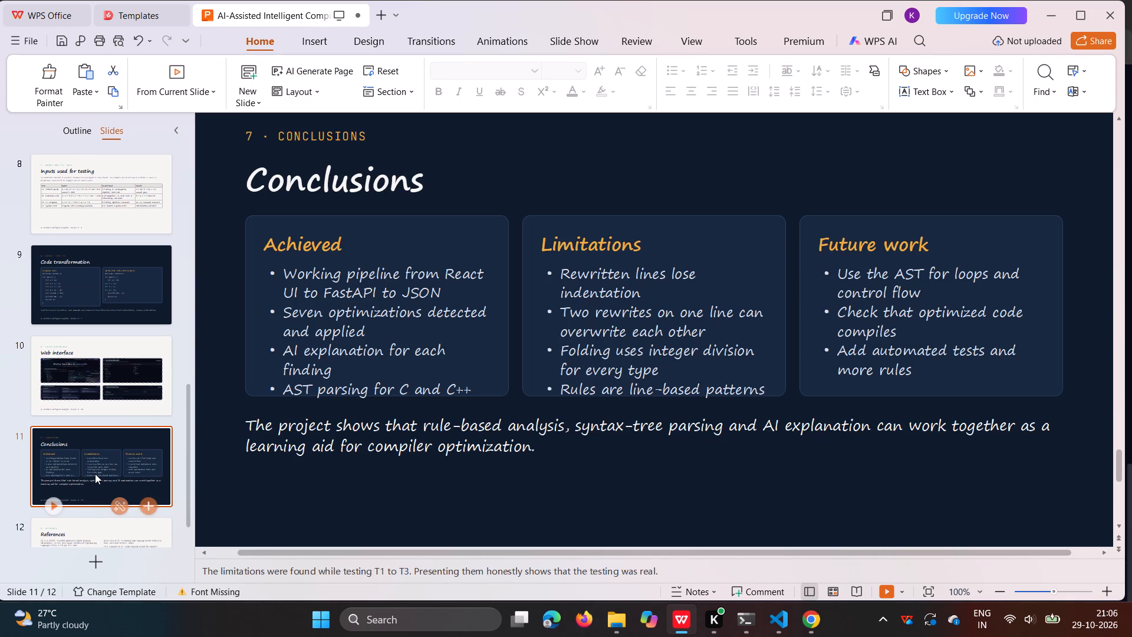
pyautogui.scroll(-1, 205, 449)
pyautogui.scroll(-6, 81, 411)
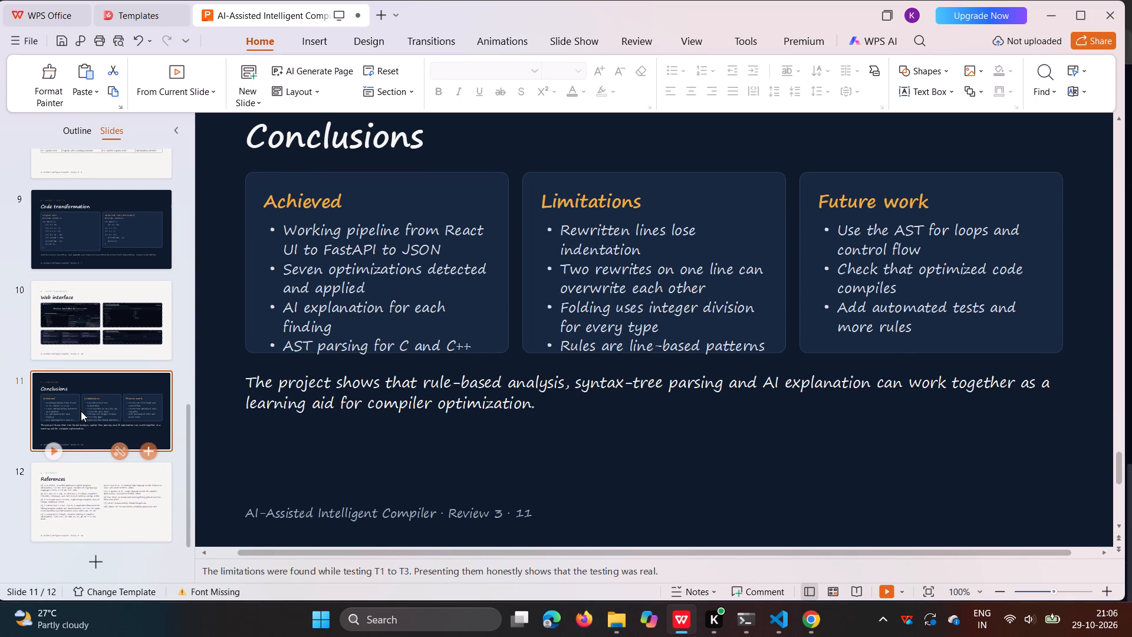
pyautogui.click(119, 511)
pyautogui.click(88, 421)
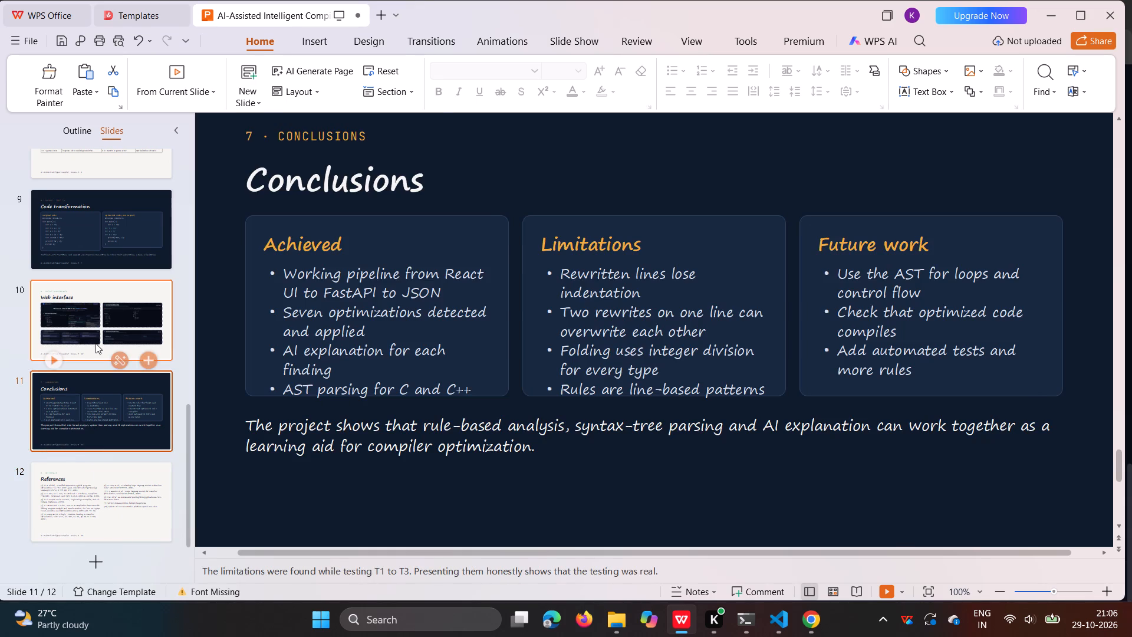
pyautogui.click(96, 343)
pyautogui.scroll(1, 96, 343)
pyautogui.click(156, 472)
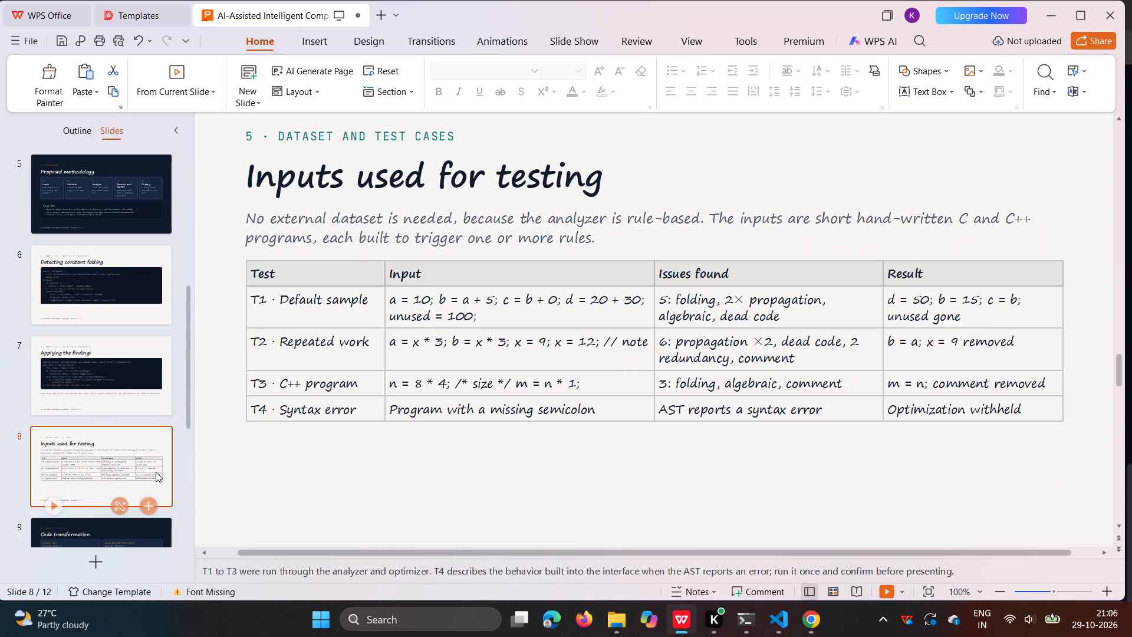
pyautogui.click(110, 408)
pyautogui.click(67, 304)
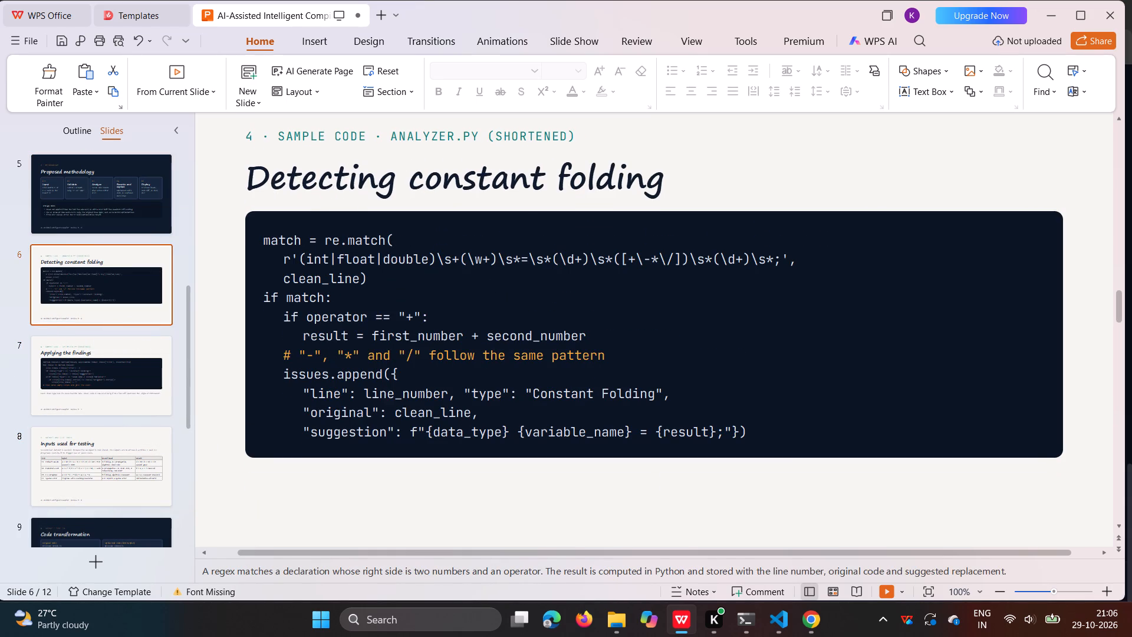
pyautogui.scroll(1, 649, 304)
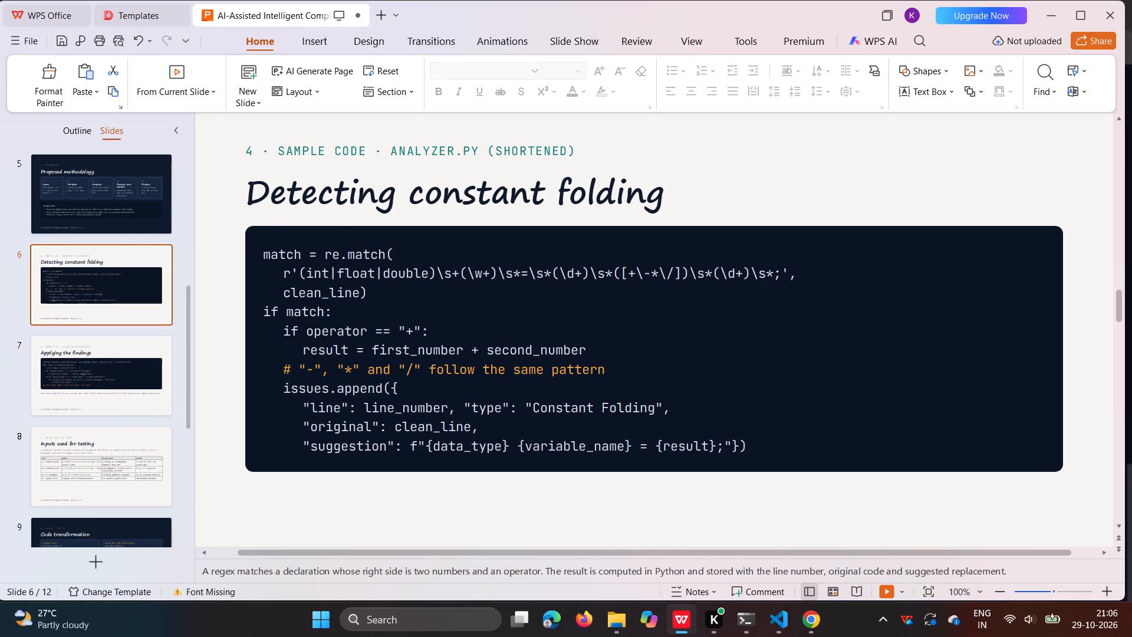
# Read through the slides in order from Proposed methodology to References, and go back to Proposed methodology.
pyautogui.click(116, 207)
pyautogui.press('Down')
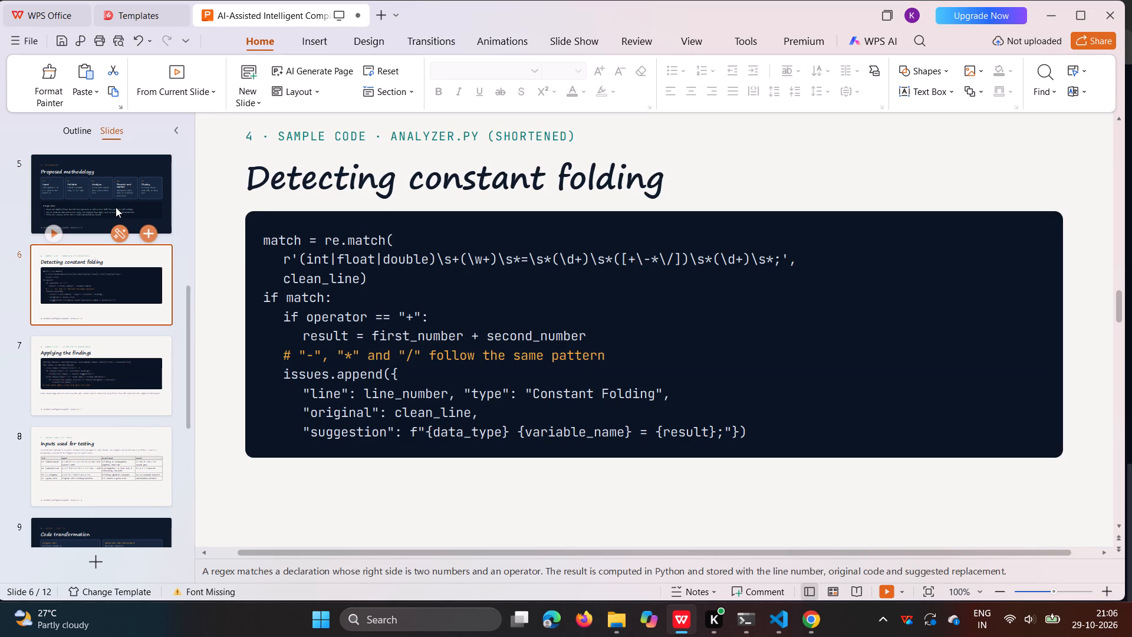
pyautogui.press('Down')
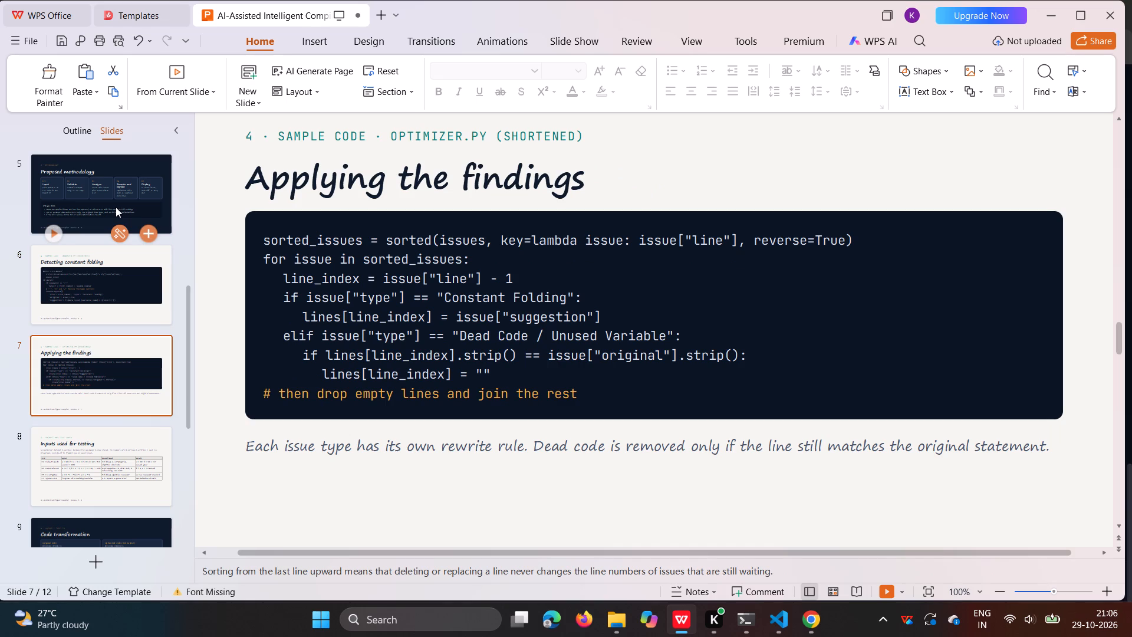
pyautogui.press('Down')
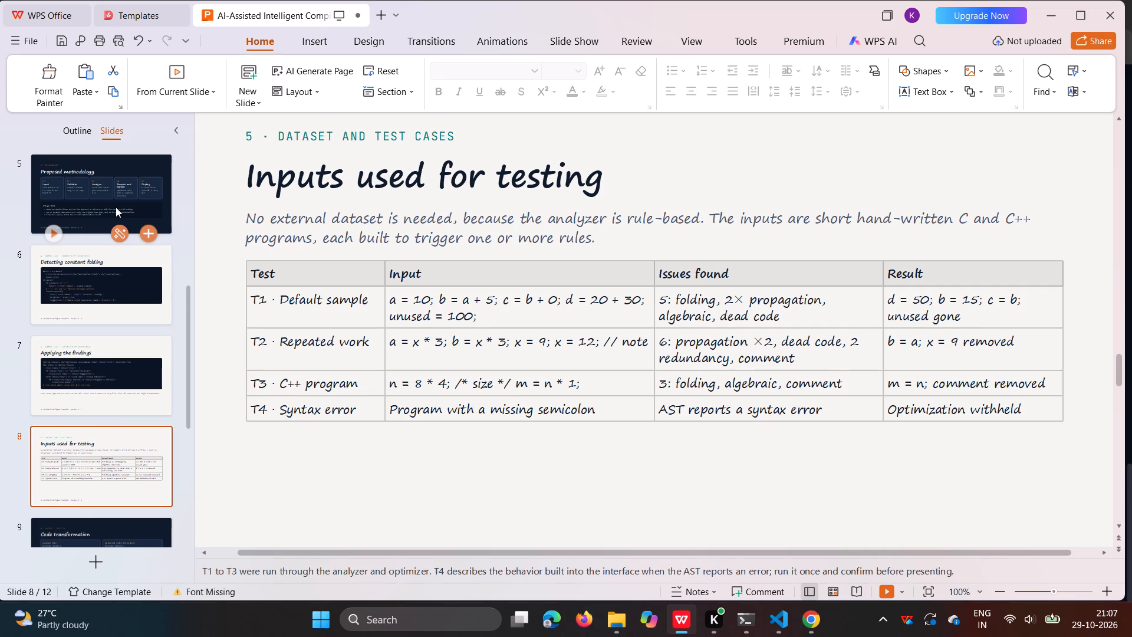
pyautogui.press('Down')
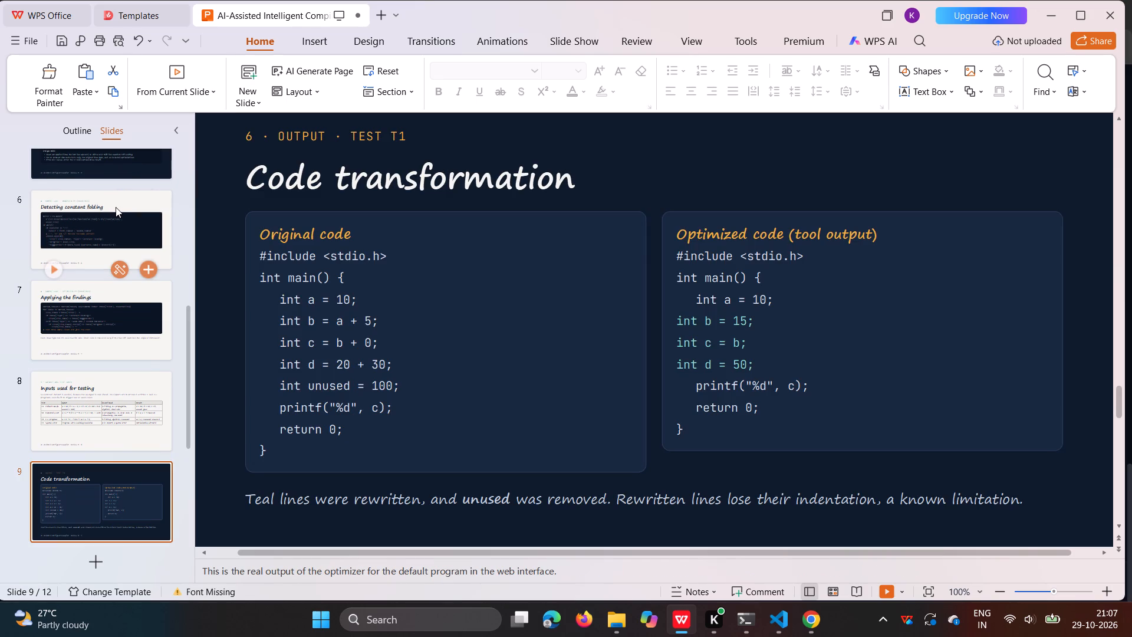
pyautogui.press('Down')
pyautogui.press('Down')
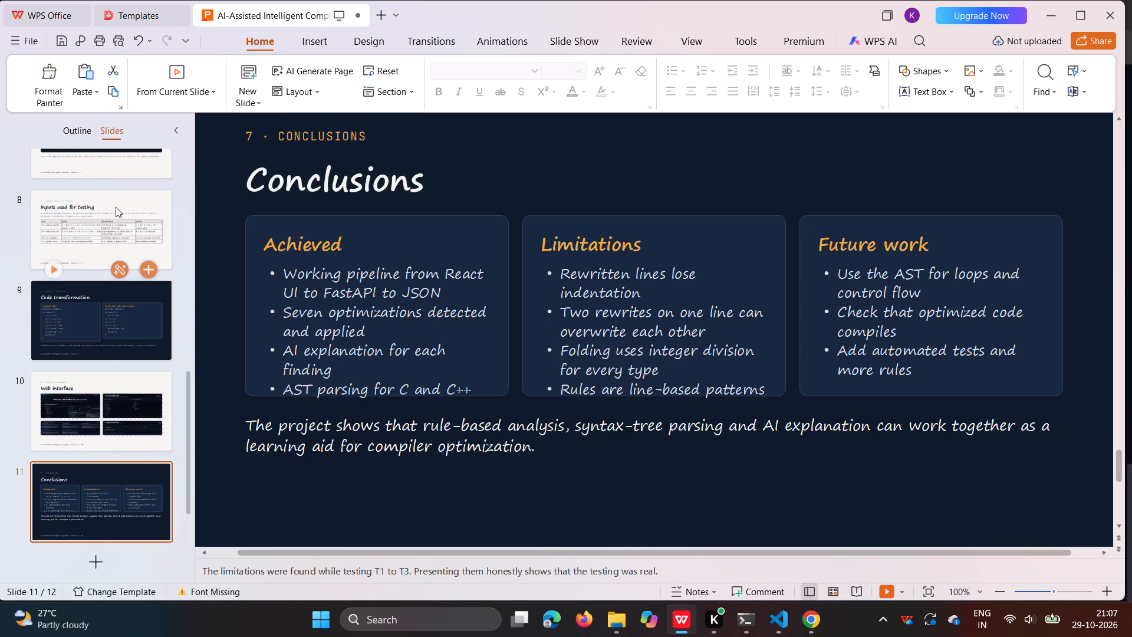
pyautogui.press('Down')
pyautogui.press('Up')
pyautogui.press('Up')
pyautogui.press('Up')
pyautogui.press('Up')
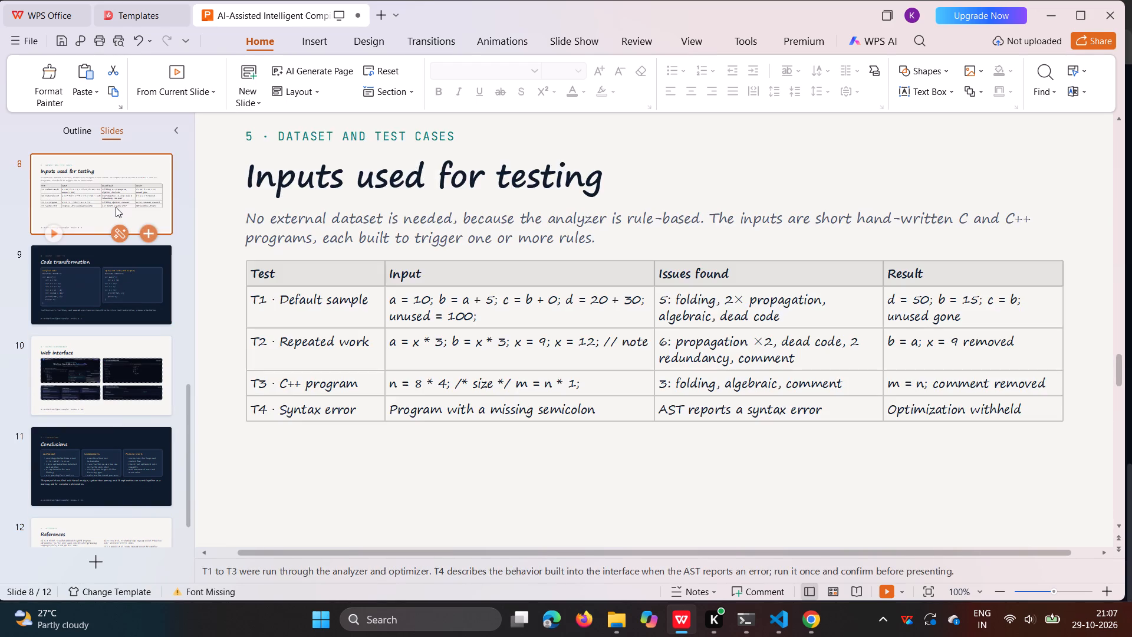
pyautogui.press('Up')
pyautogui.press('Up')
pyautogui.press('Up')
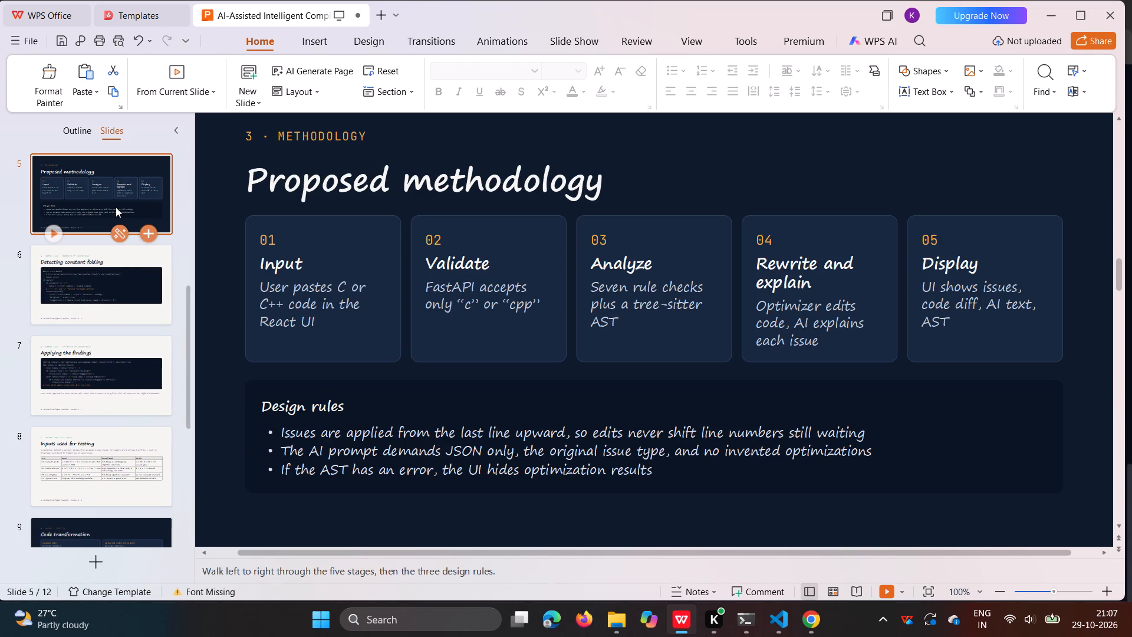
# Look back through the slides from Proposed methodology to the title slide.
pyautogui.press('Up')
pyautogui.press('Up')
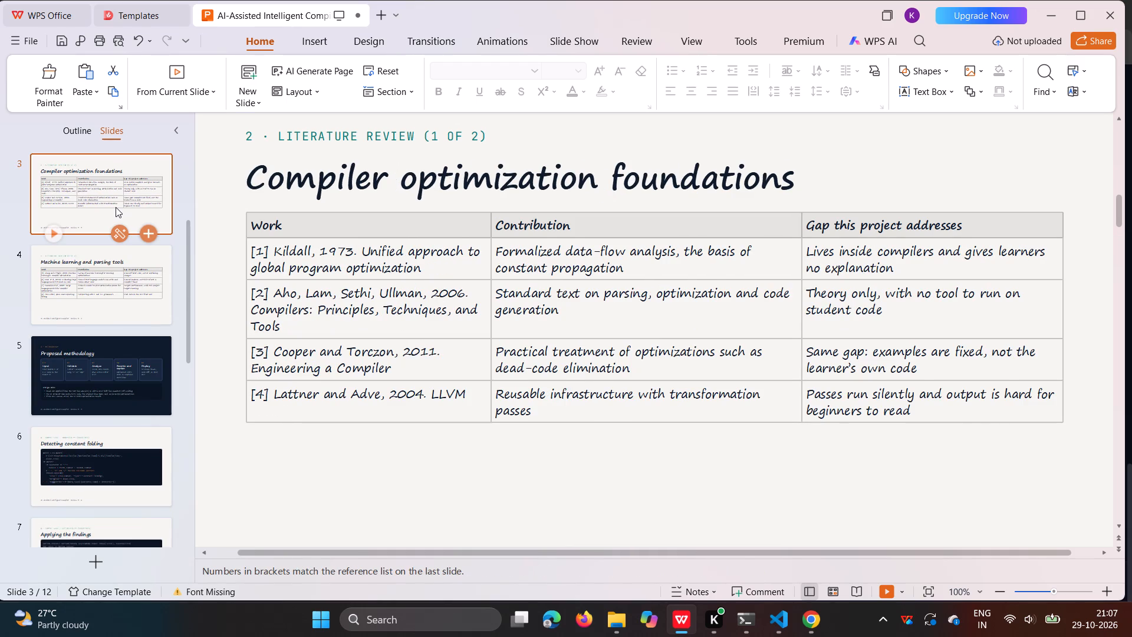
pyautogui.press('Up')
pyautogui.press('Up')
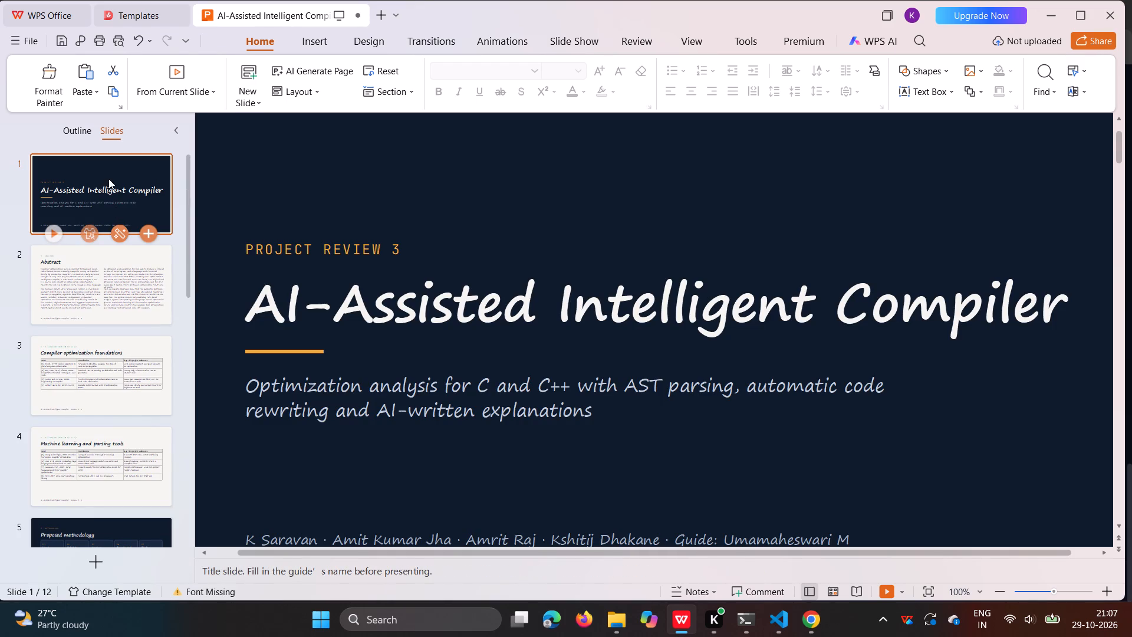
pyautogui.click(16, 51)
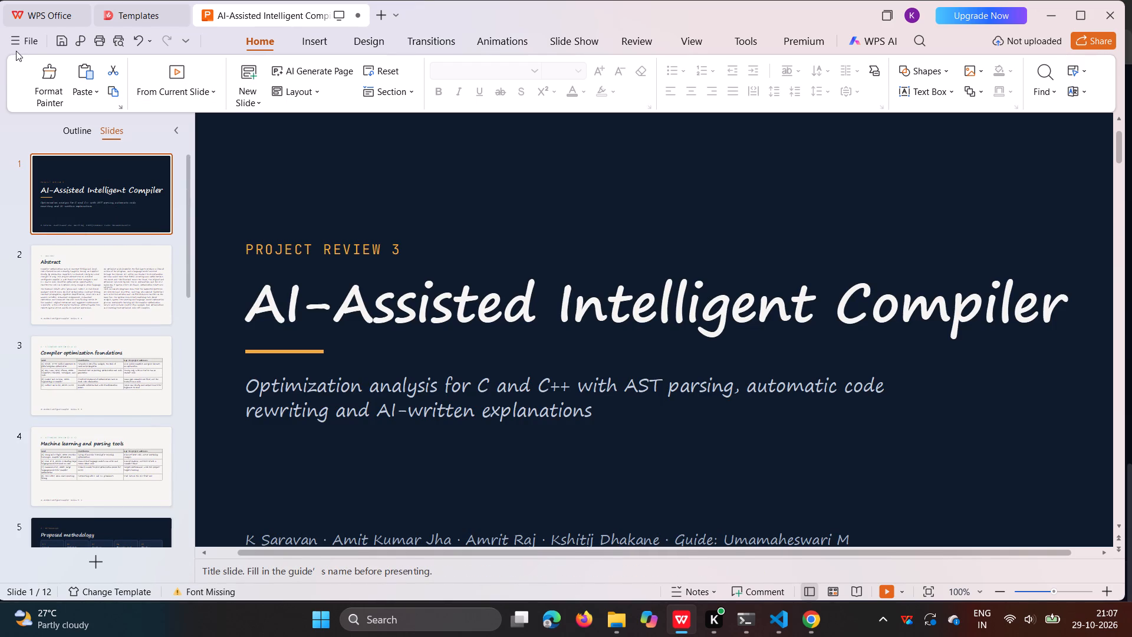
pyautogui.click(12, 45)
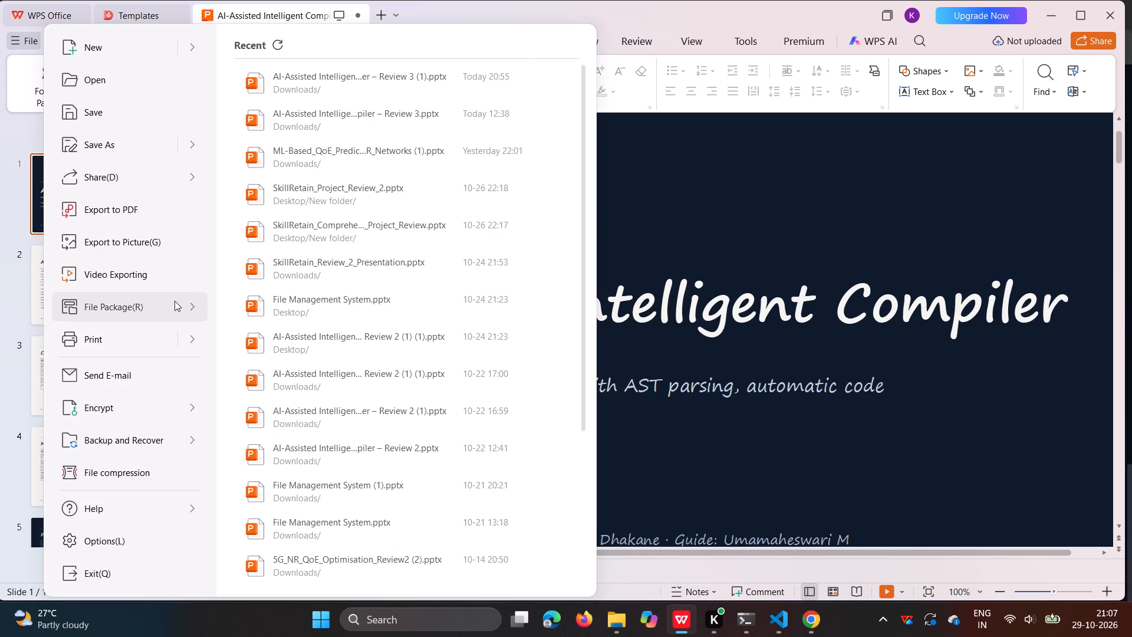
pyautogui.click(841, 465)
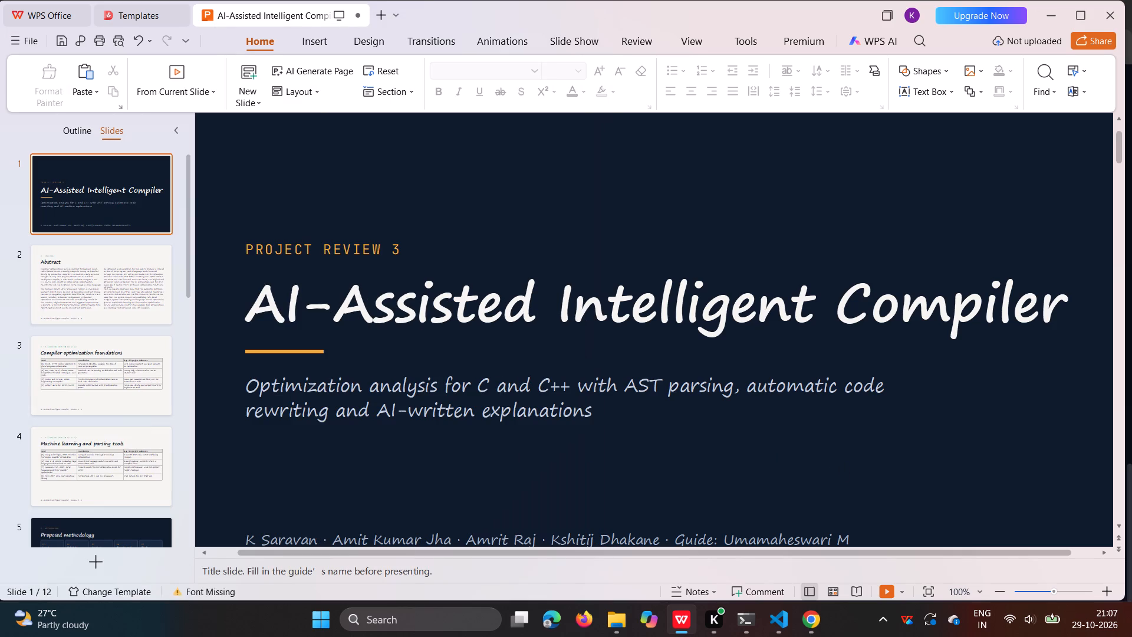
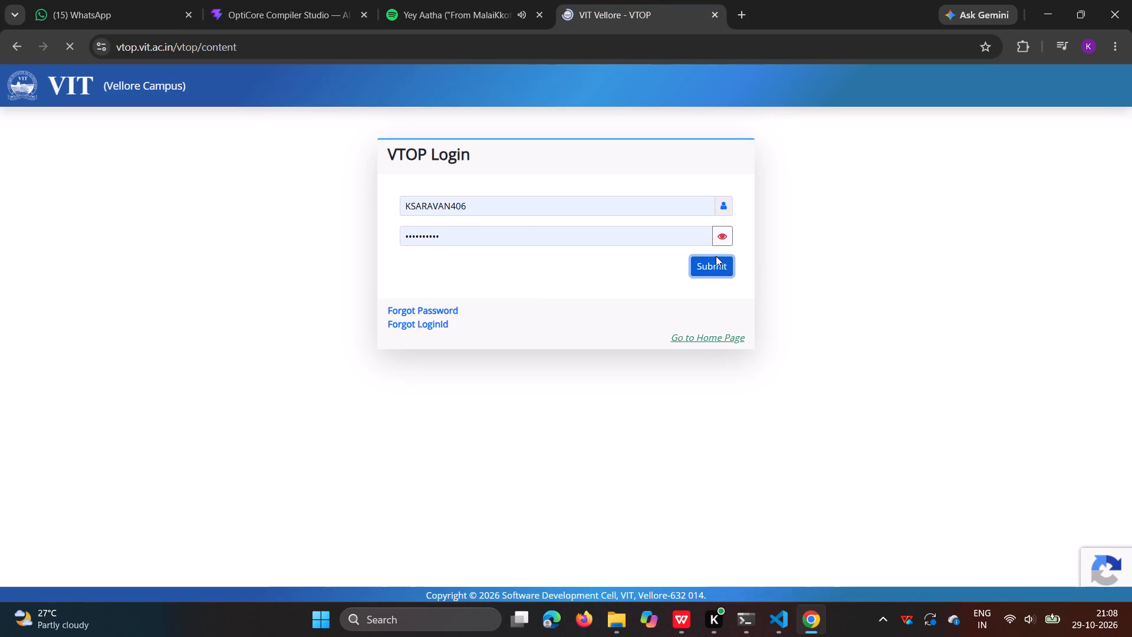
# Submit the login form with the already filled-in credentials to sign in to the VIT Vellore VTOP portal.
pyautogui.click(718, 271)
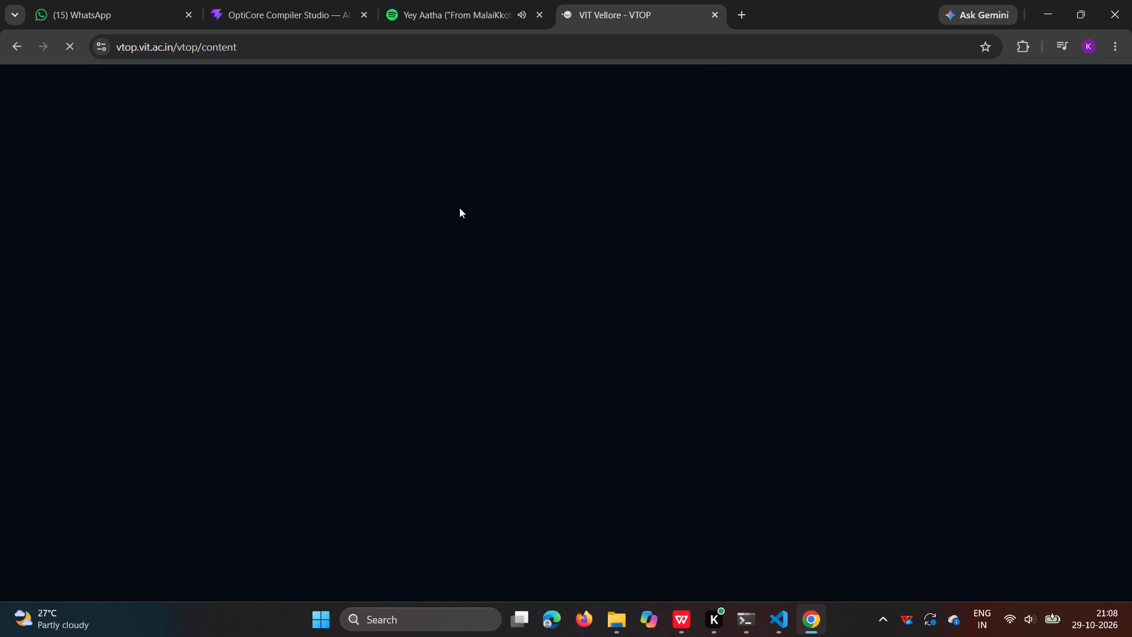
pyautogui.click(406, 98)
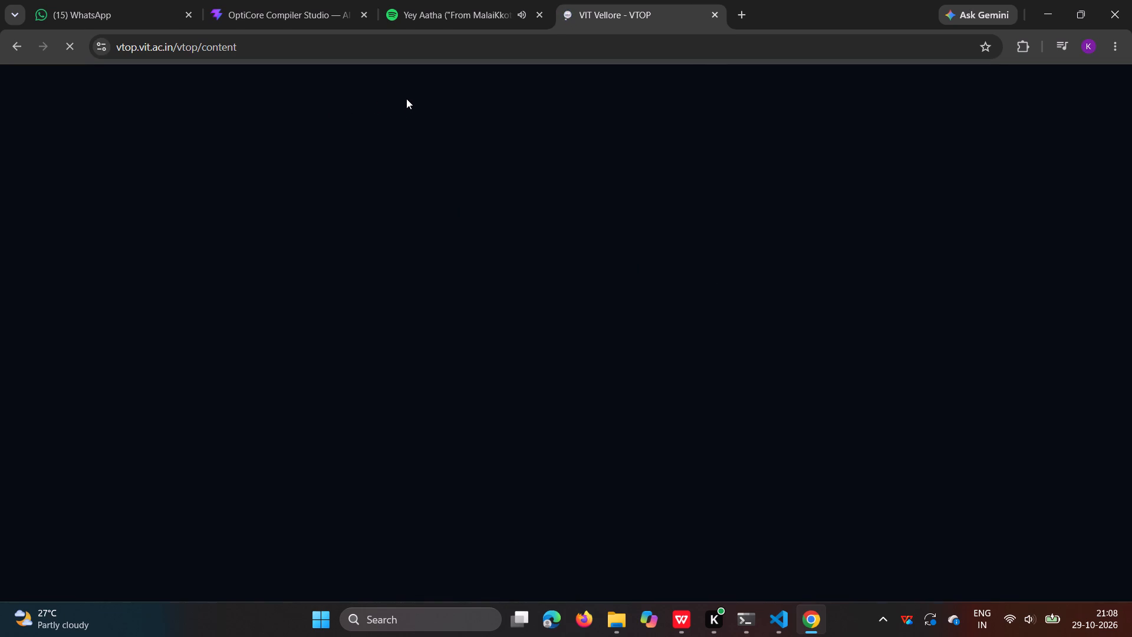
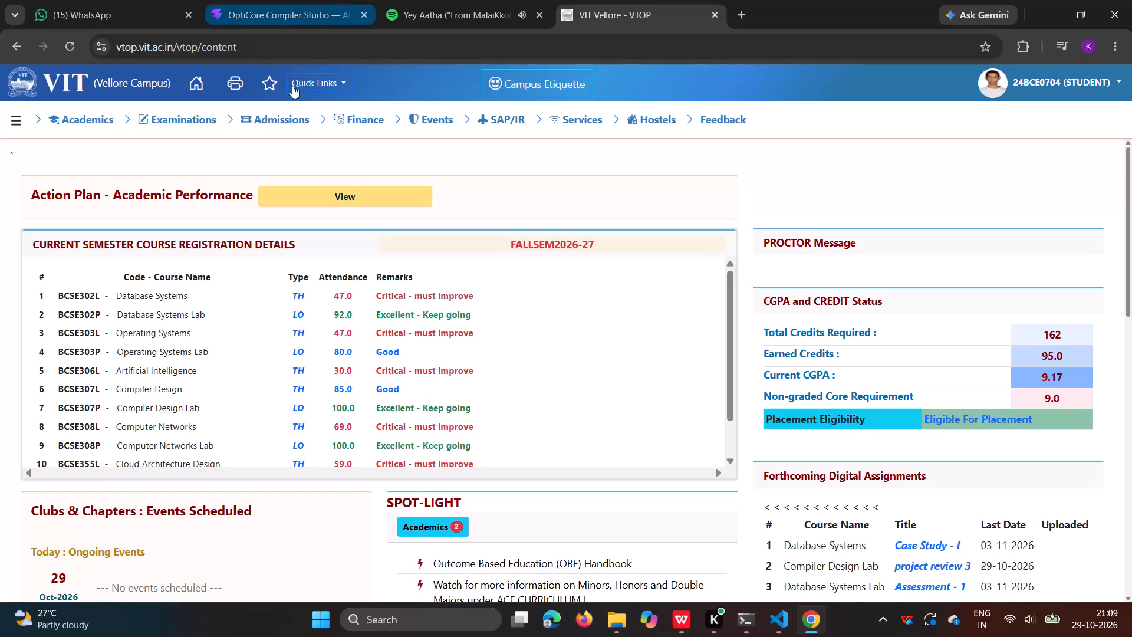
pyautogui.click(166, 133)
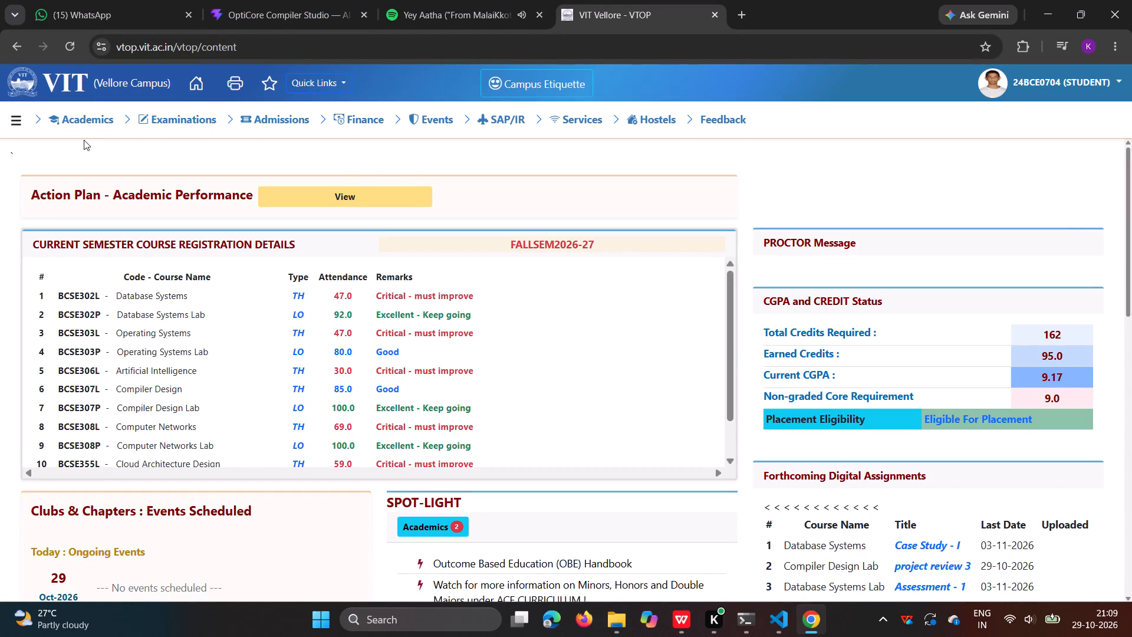
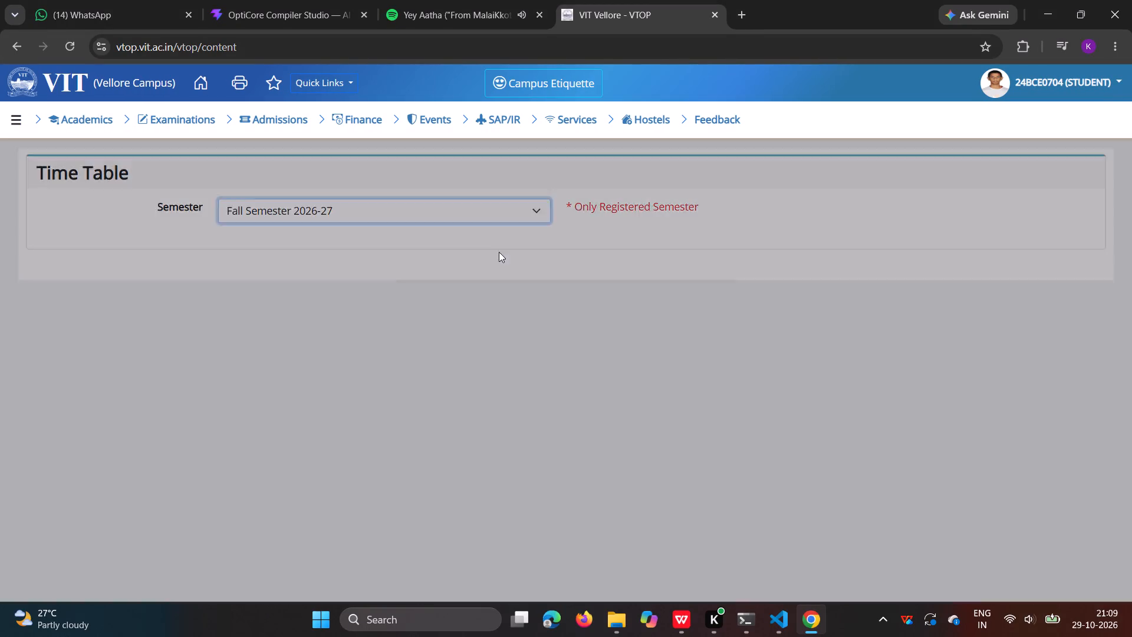
# Look through the registered courses, slots, venues and faculty in the Fall Semester 2026-27 timetable.
pyautogui.scroll(-2, 717, 412)
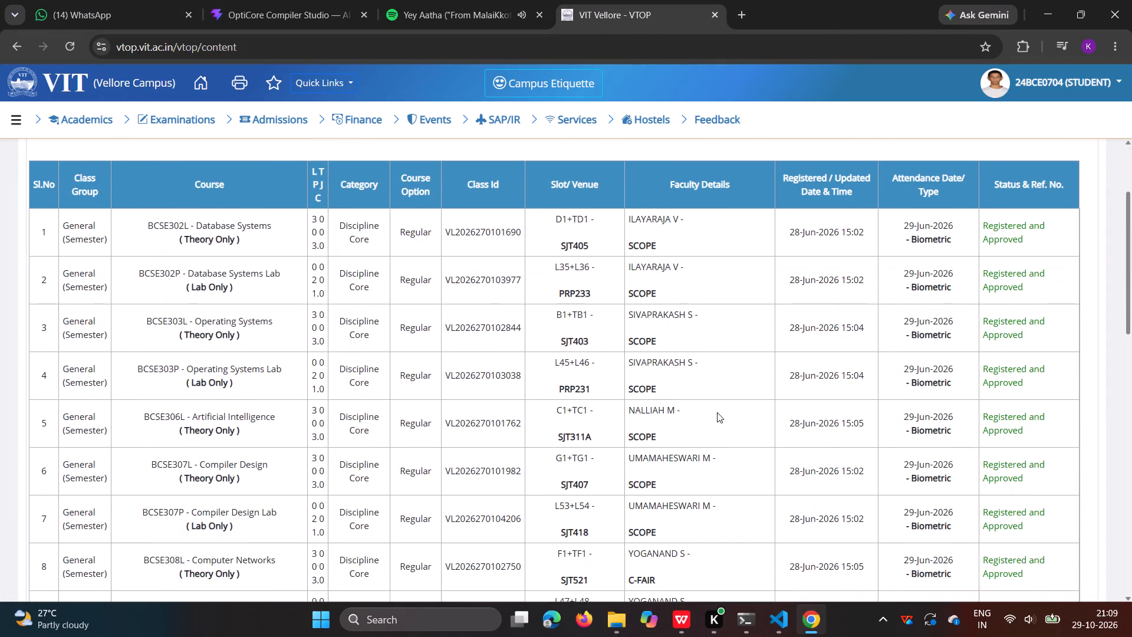
pyautogui.scroll(-1, 717, 412)
pyautogui.scroll(-1, 736, 309)
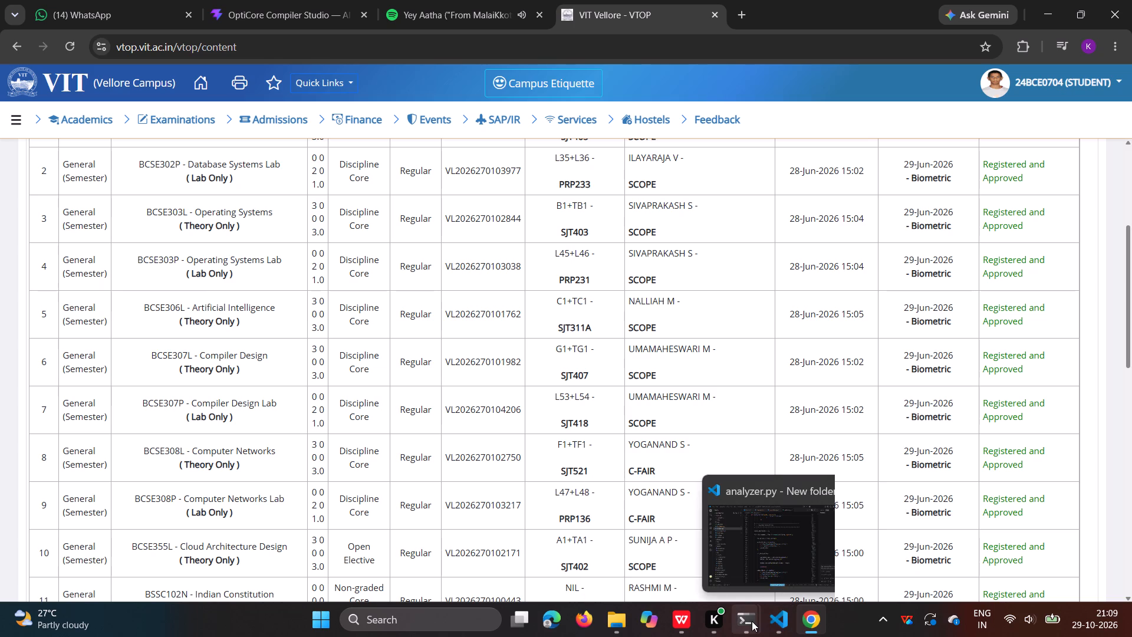
# Switch to the AI-Assisted Intelligent Compiler presentation in WPS Office and review its slides from the title through Inputs used for testing.
pyautogui.click(676, 622)
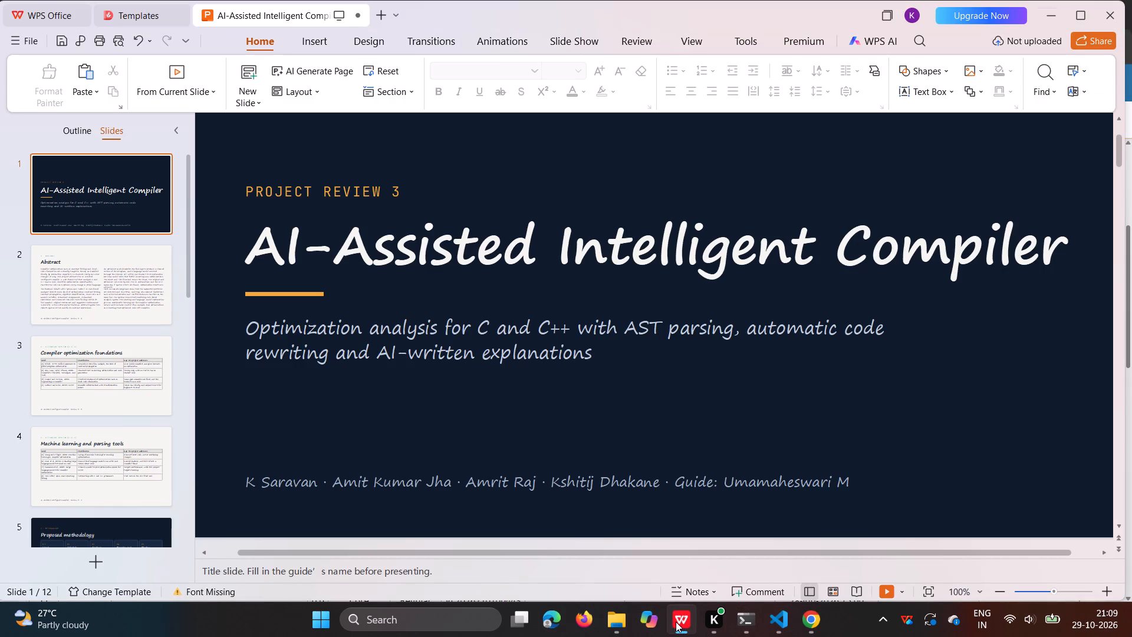
pyautogui.click(676, 622)
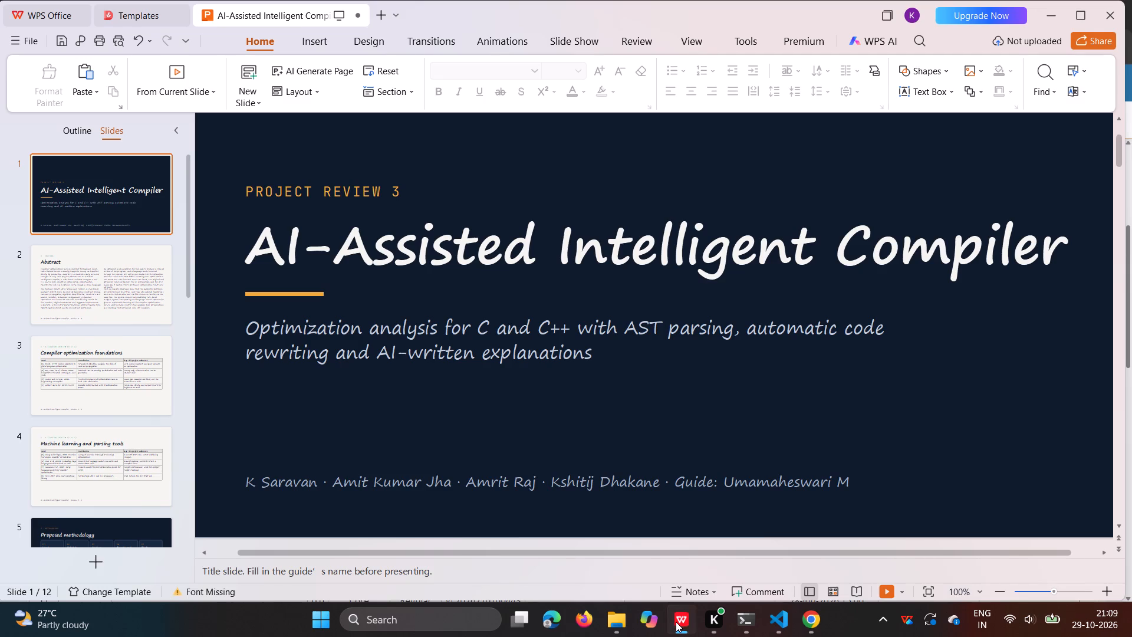
pyautogui.click(676, 622)
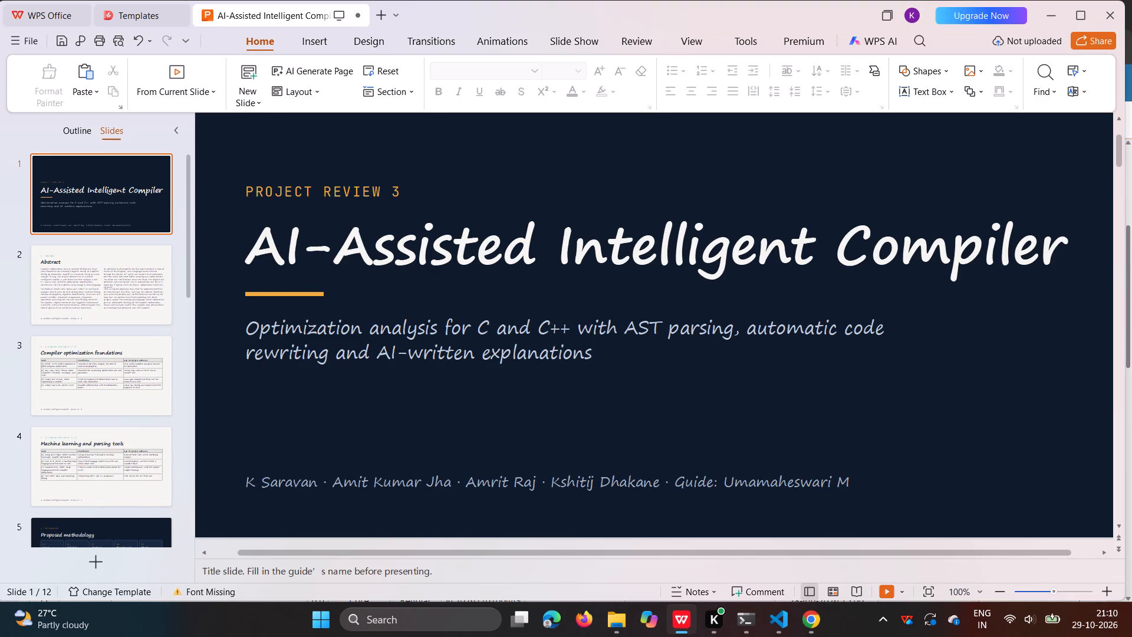
pyautogui.scroll(-1, 807, 488)
pyautogui.scroll(1, 720, 477)
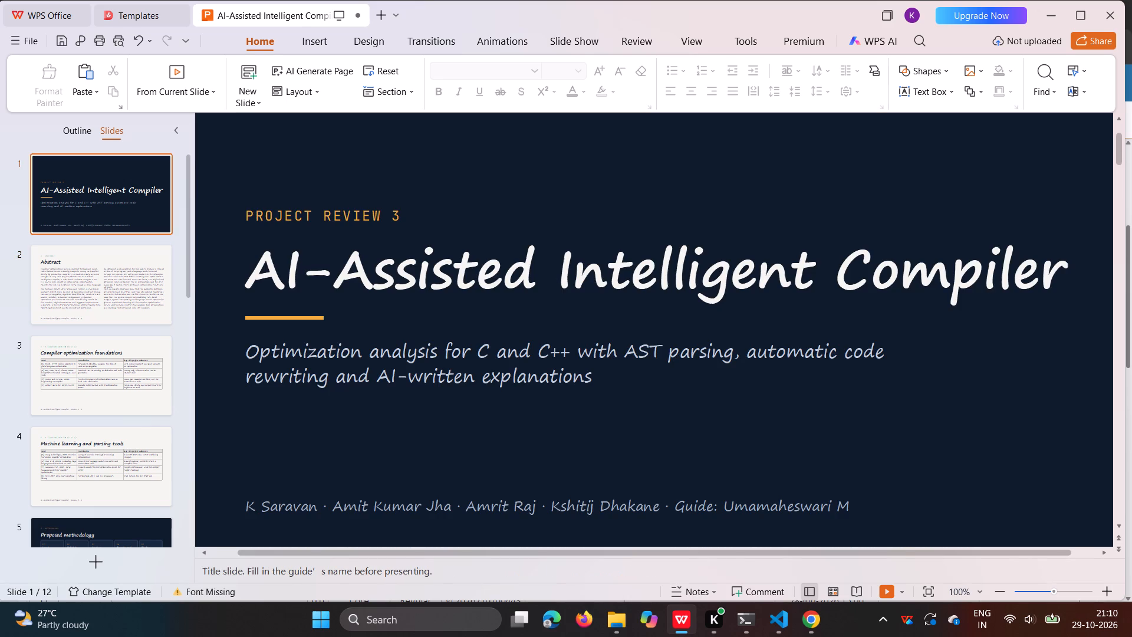
pyautogui.press('Down')
pyautogui.press('Down')
pyautogui.press('Down')
pyautogui.press('Down')
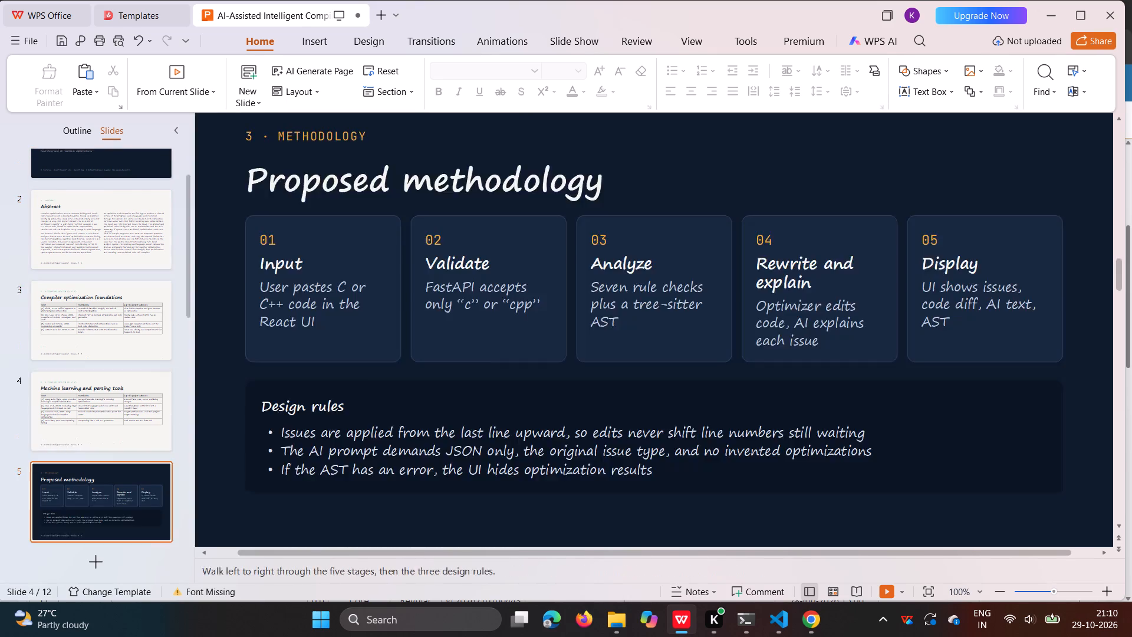
pyautogui.press('Down')
pyautogui.press('Down')
pyautogui.press('Down')
# Export slides 1 to 12 as a standard-quality PDF to the source folder, replacing the existing Review 3 (1) PDF.
pyautogui.click(25, 50)
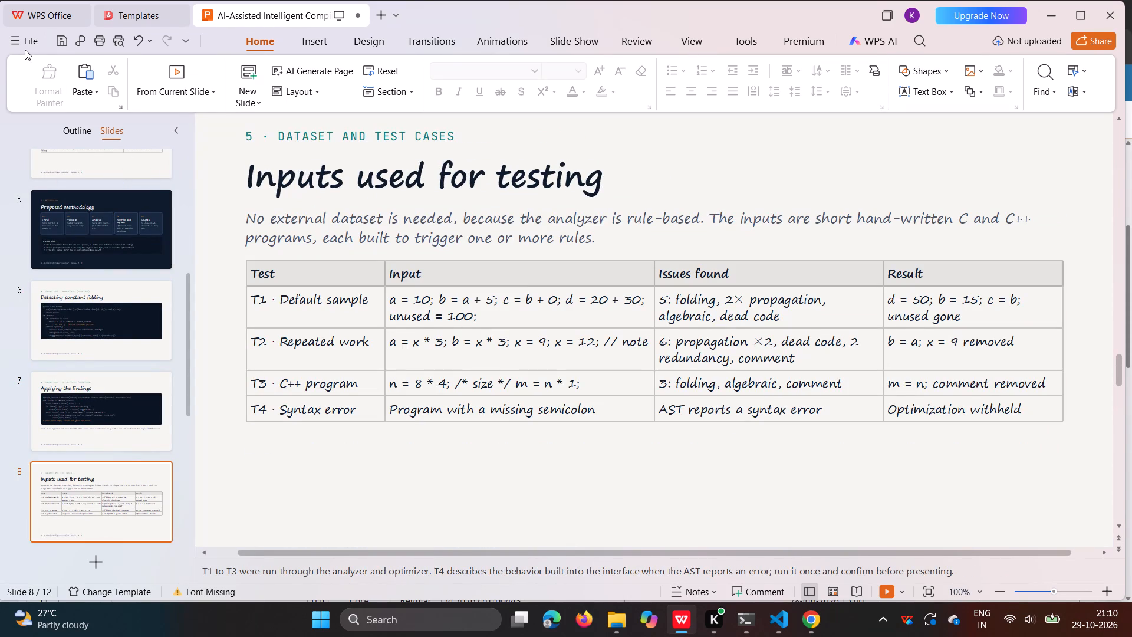
pyautogui.click(5, 32)
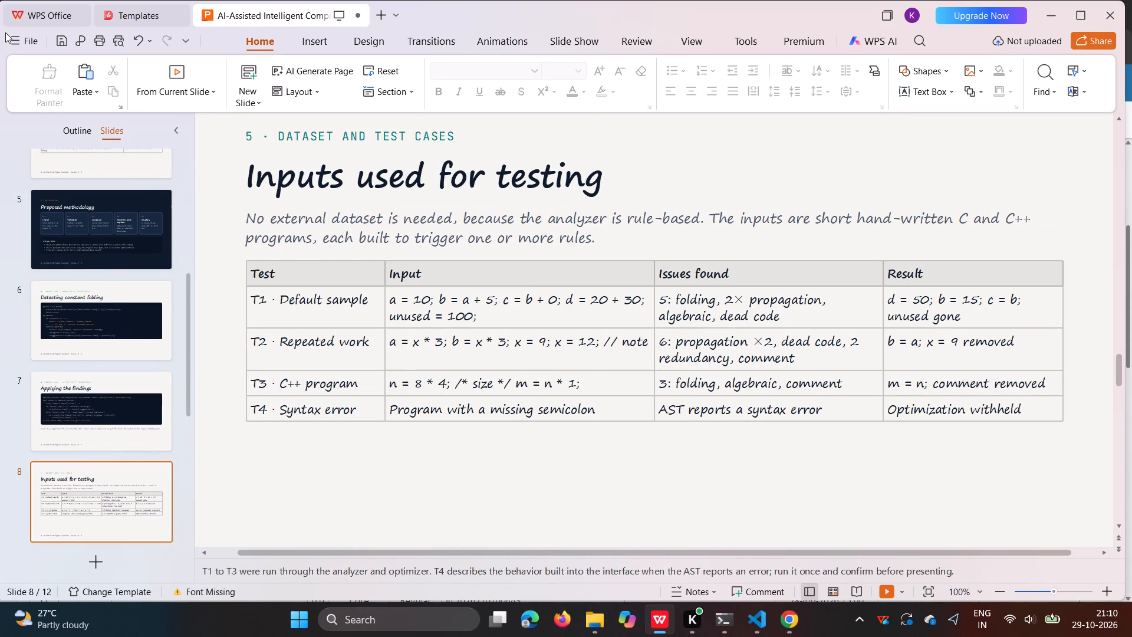
pyautogui.click(19, 40)
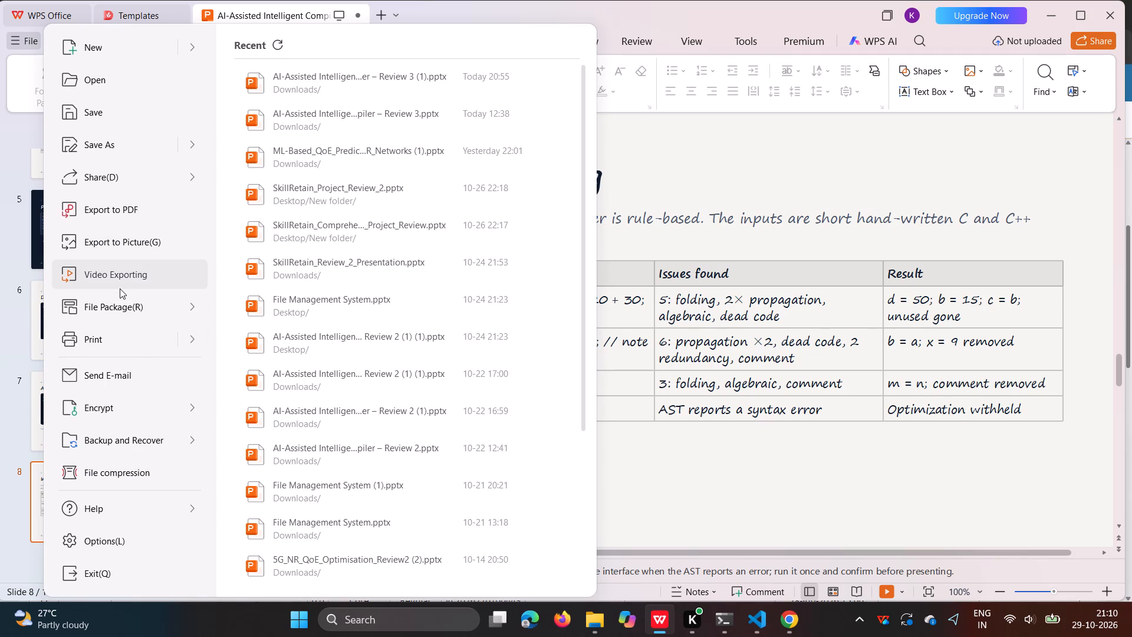
pyautogui.click(93, 205)
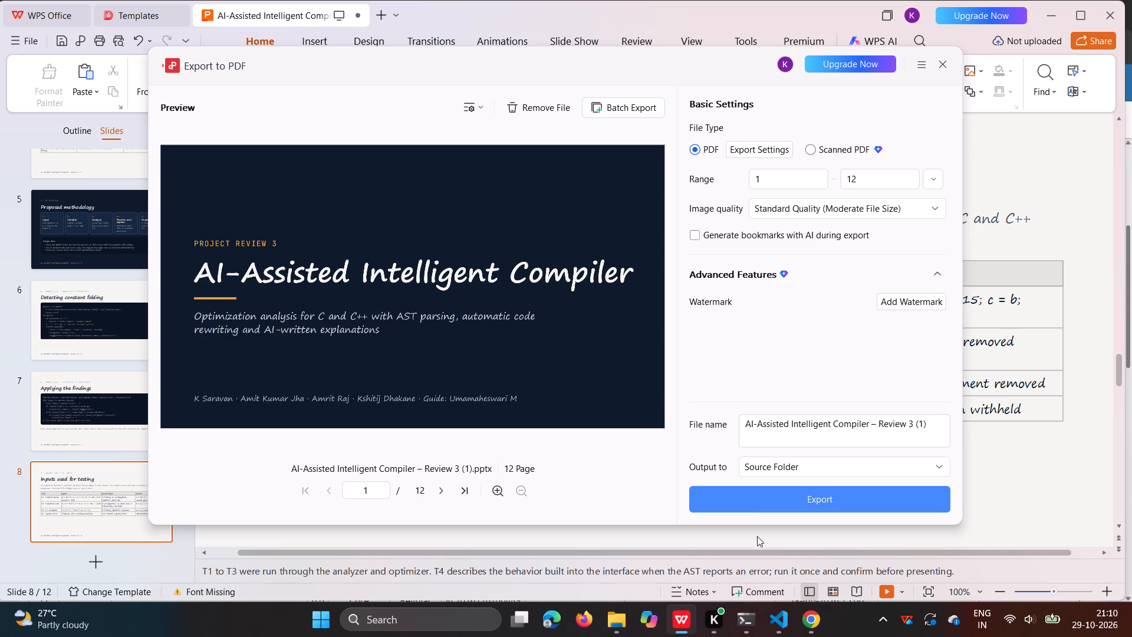
pyautogui.click(752, 500)
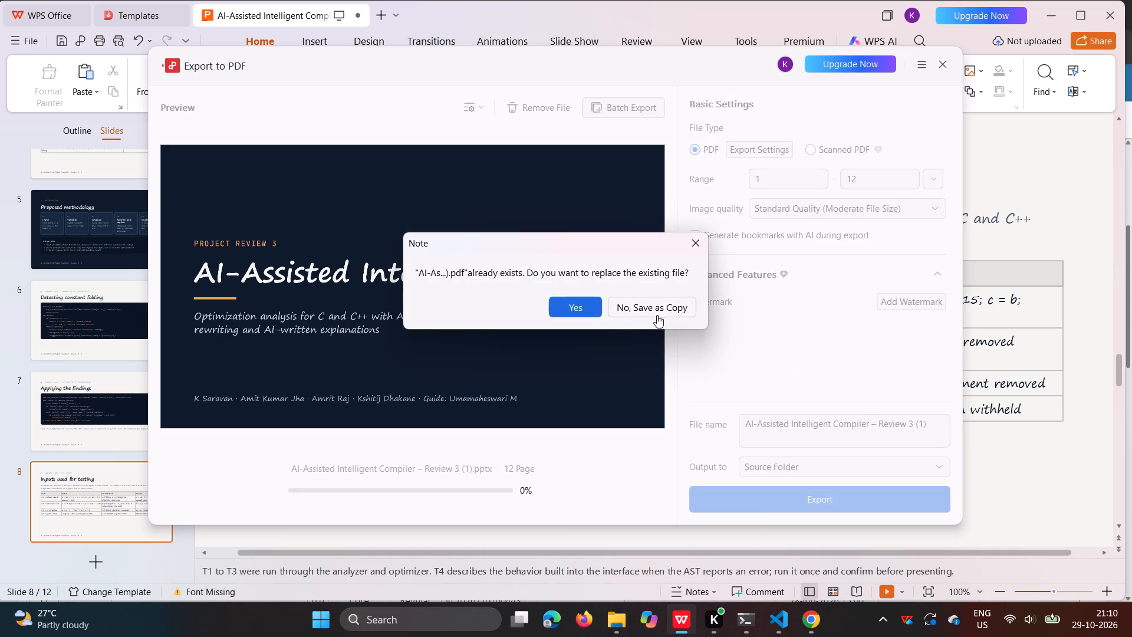
pyautogui.click(581, 298)
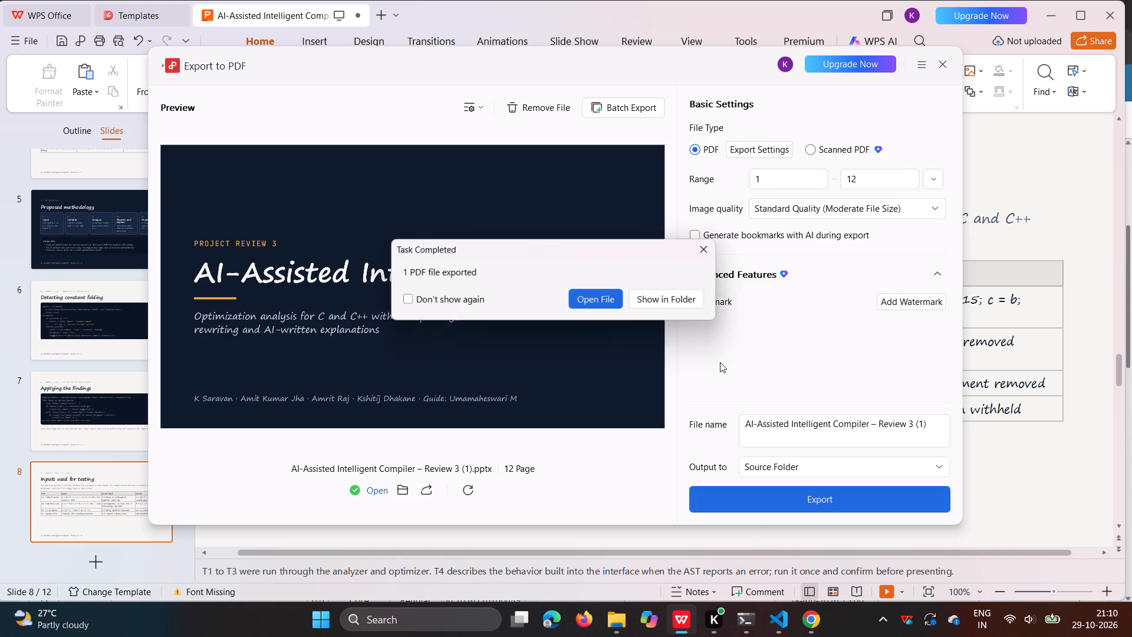
# Open the exported PDF, dismiss the conversion offer, and check its pages from the title through Proposed methodology.
pyautogui.click(598, 296)
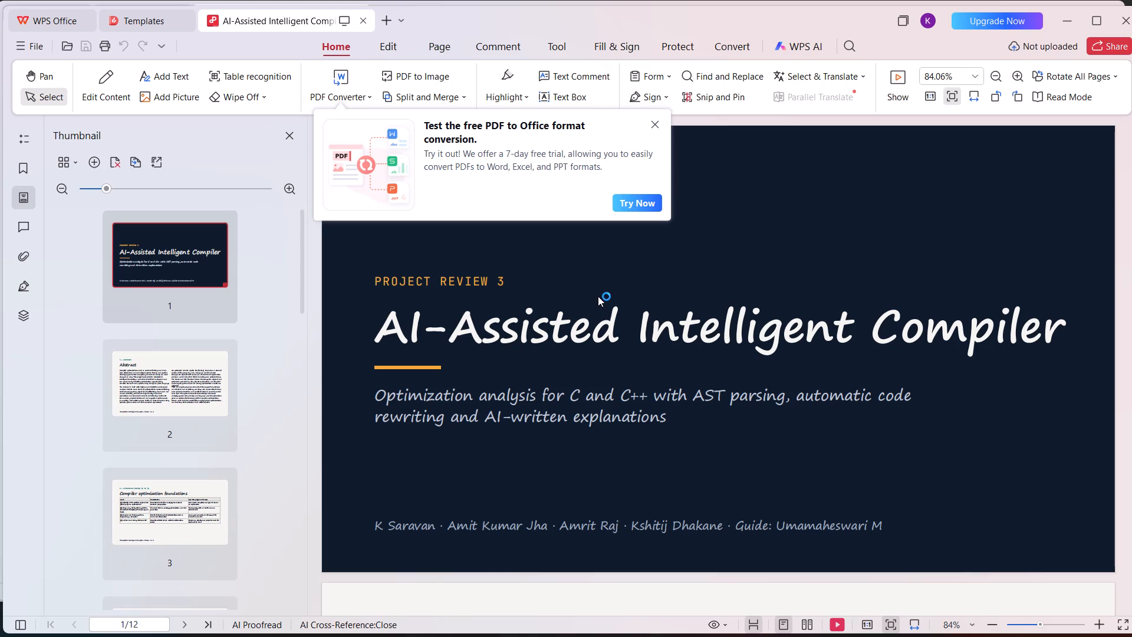
pyautogui.click(656, 121)
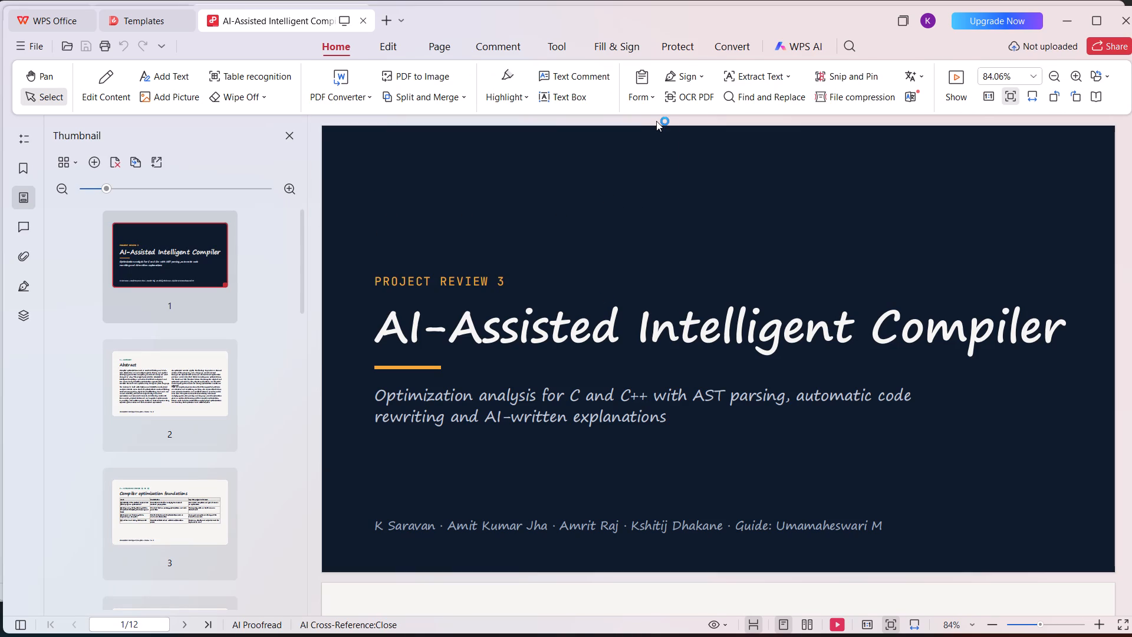
pyautogui.press('Down')
pyautogui.press('Down')
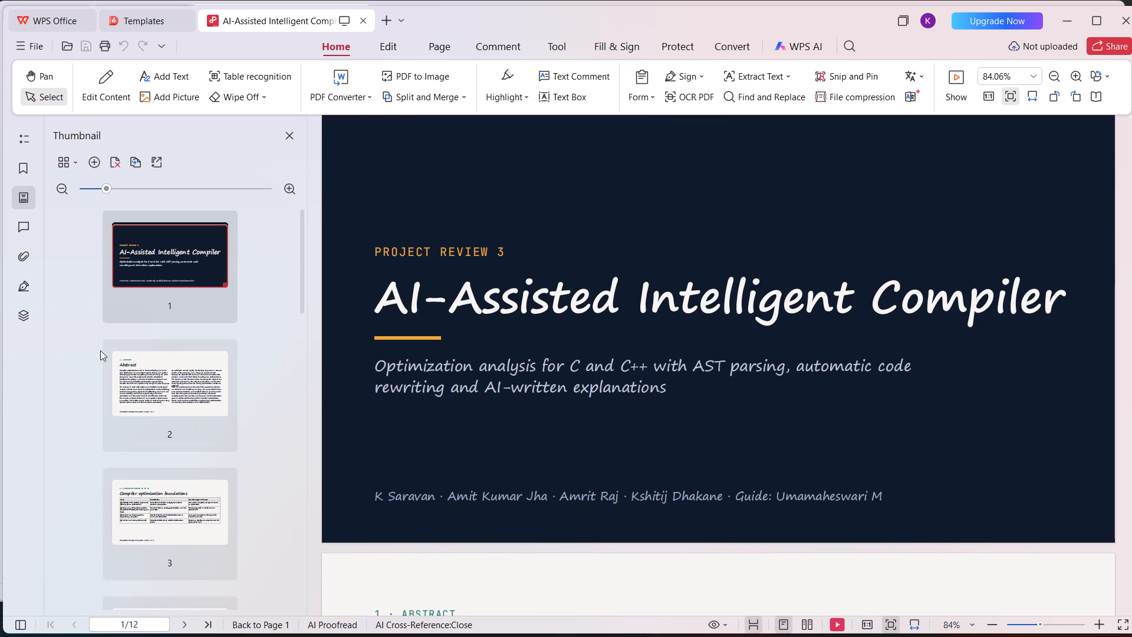
pyautogui.click(166, 346)
pyautogui.press('Down')
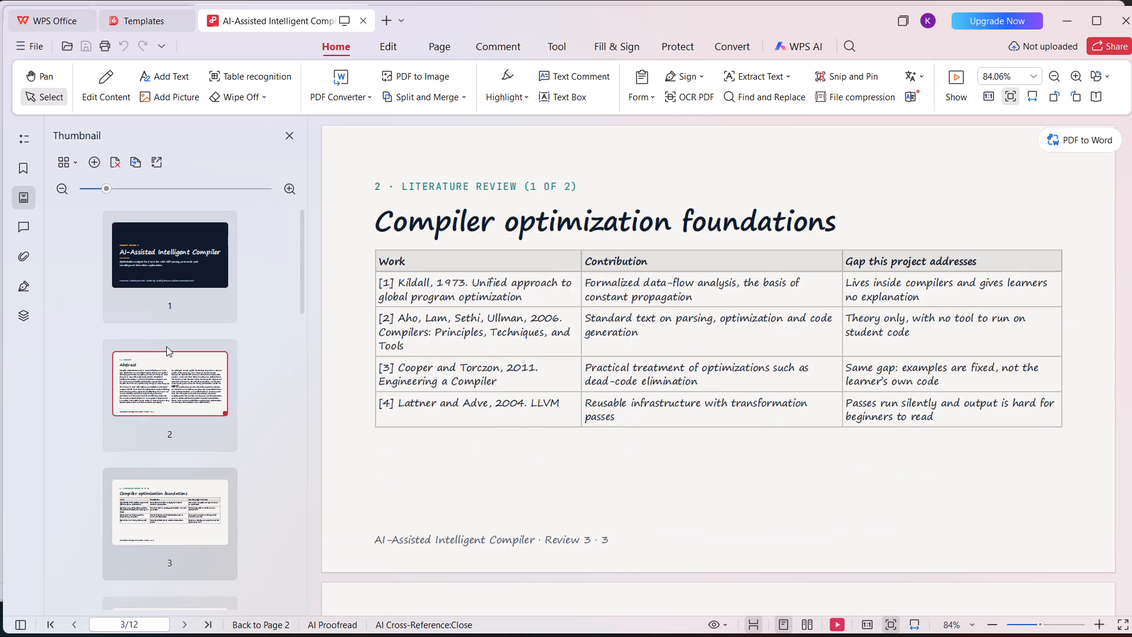
pyautogui.press('Down')
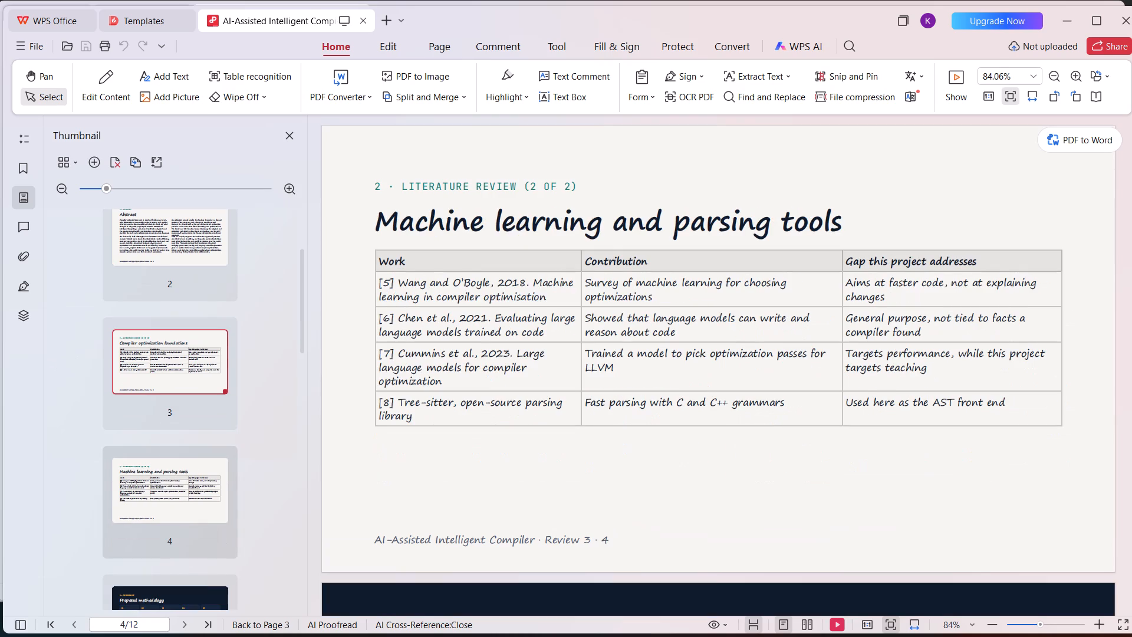
pyautogui.press('Down')
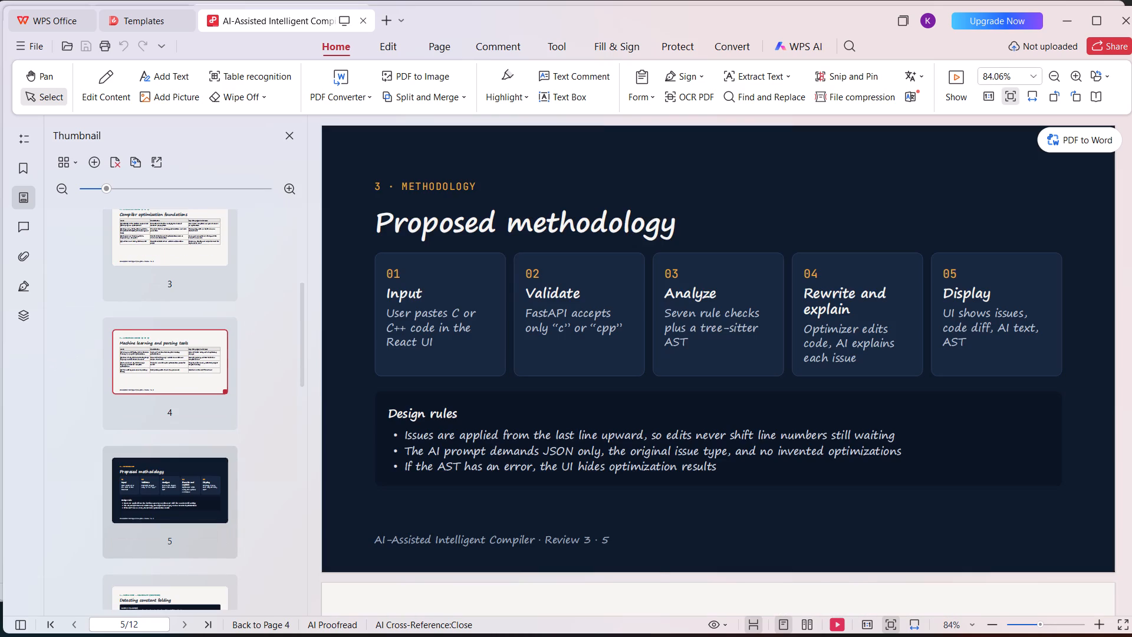
# Check the remaining pages of the exported PDF, from Detecting constant folding through Web interface and Conclusions to References.
pyautogui.press('Down')
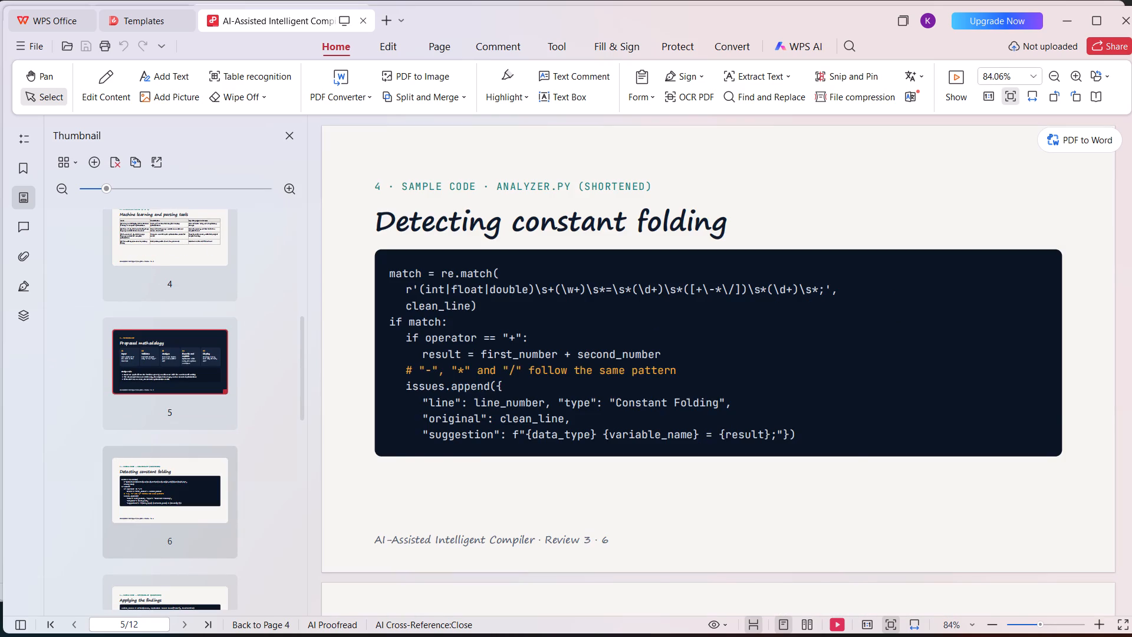
pyautogui.press('Down')
pyautogui.press('Down')
pyautogui.press('Down')
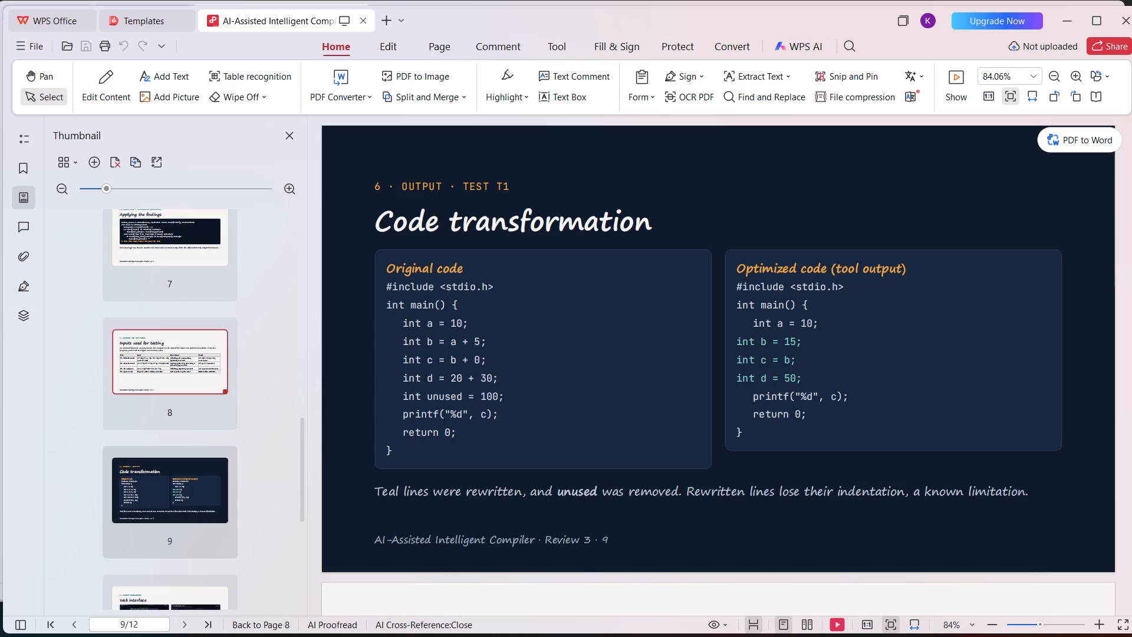
pyautogui.press('Up')
pyautogui.press('Down')
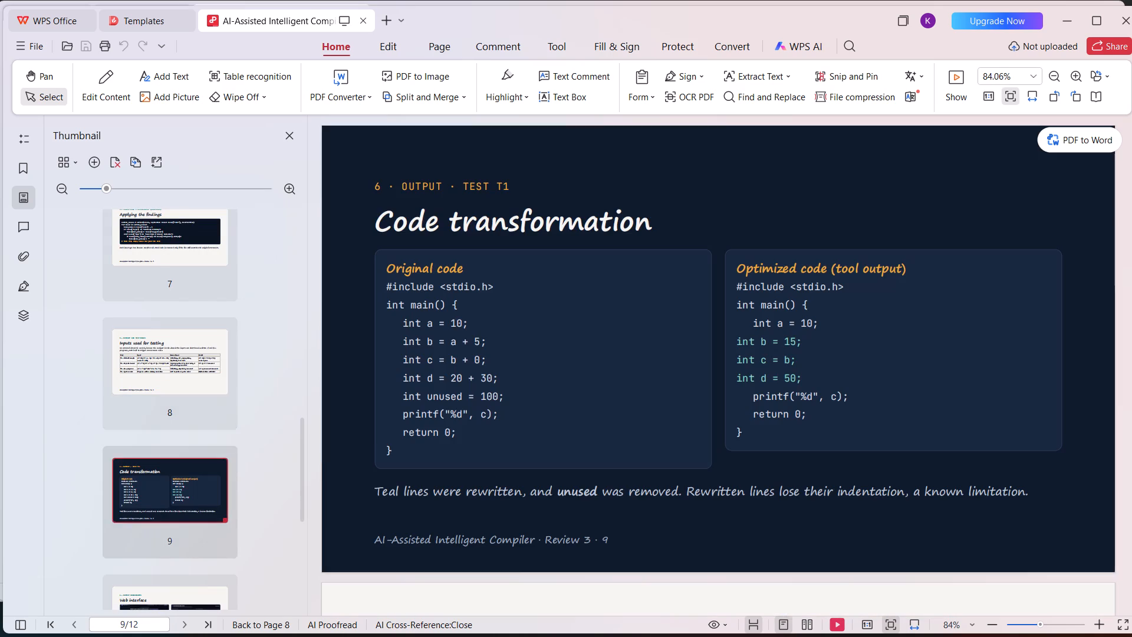
pyautogui.press('Down')
pyautogui.press('Down')
pyautogui.press('Up')
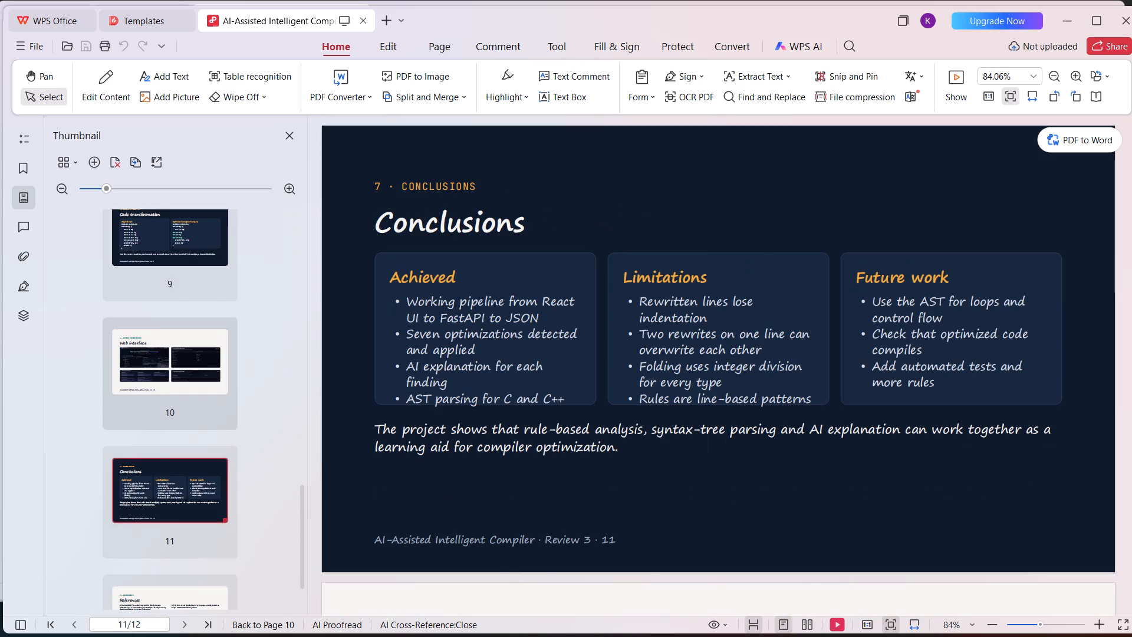
pyautogui.press('Down')
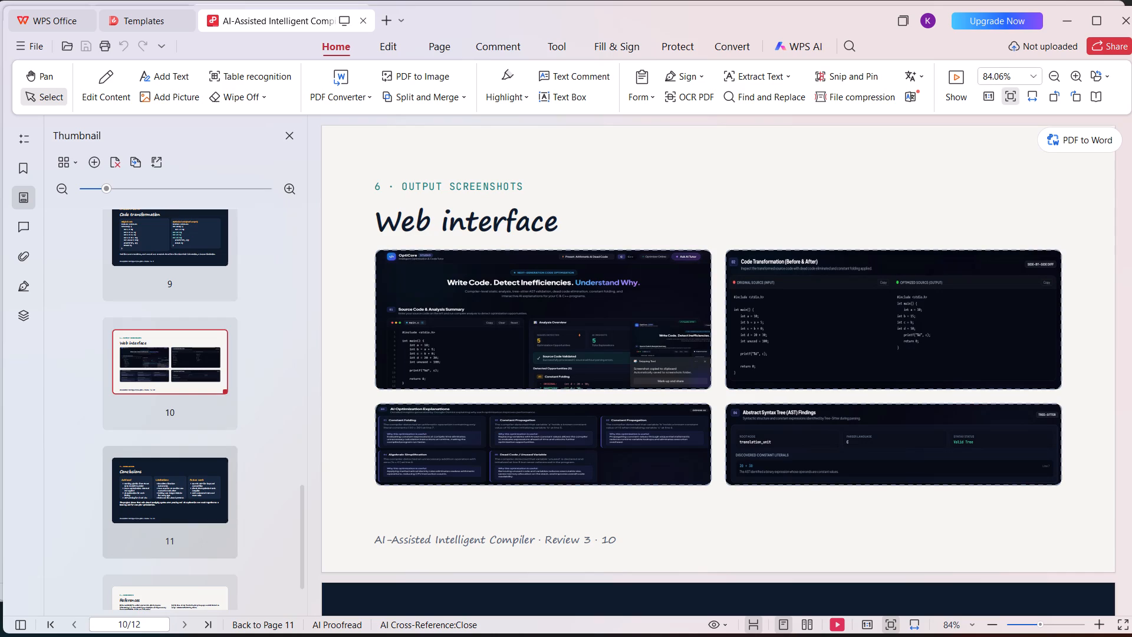
pyautogui.press('Down')
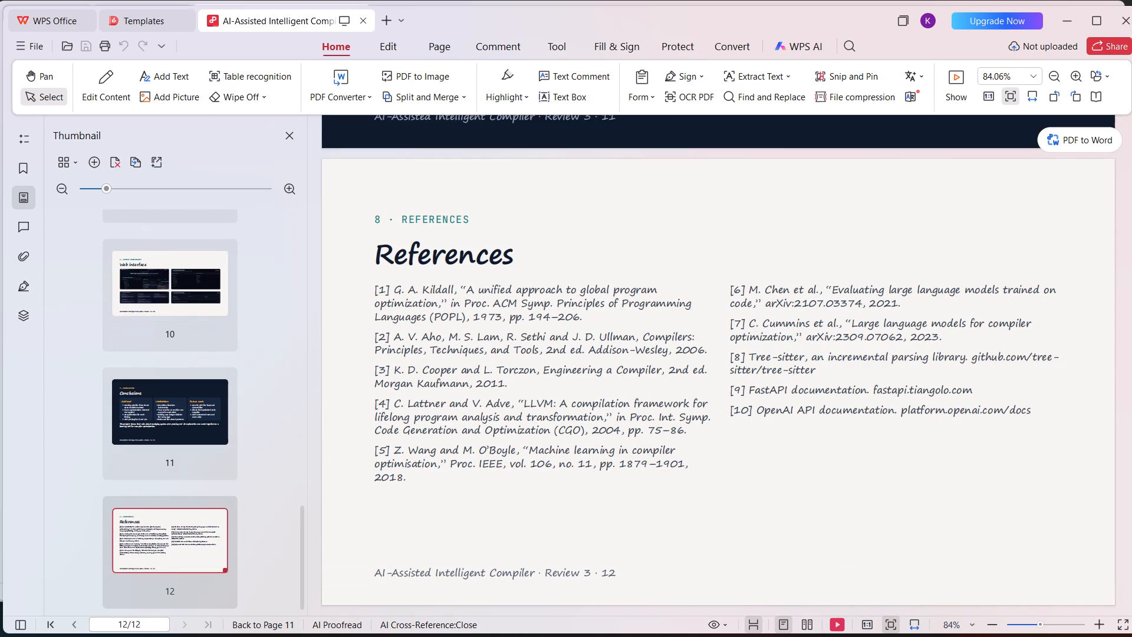
pyautogui.press('Down')
# Minimize the exported PDF's window and the presentation window behind it.
pyautogui.click(1074, 18)
pyautogui.click(1047, 16)
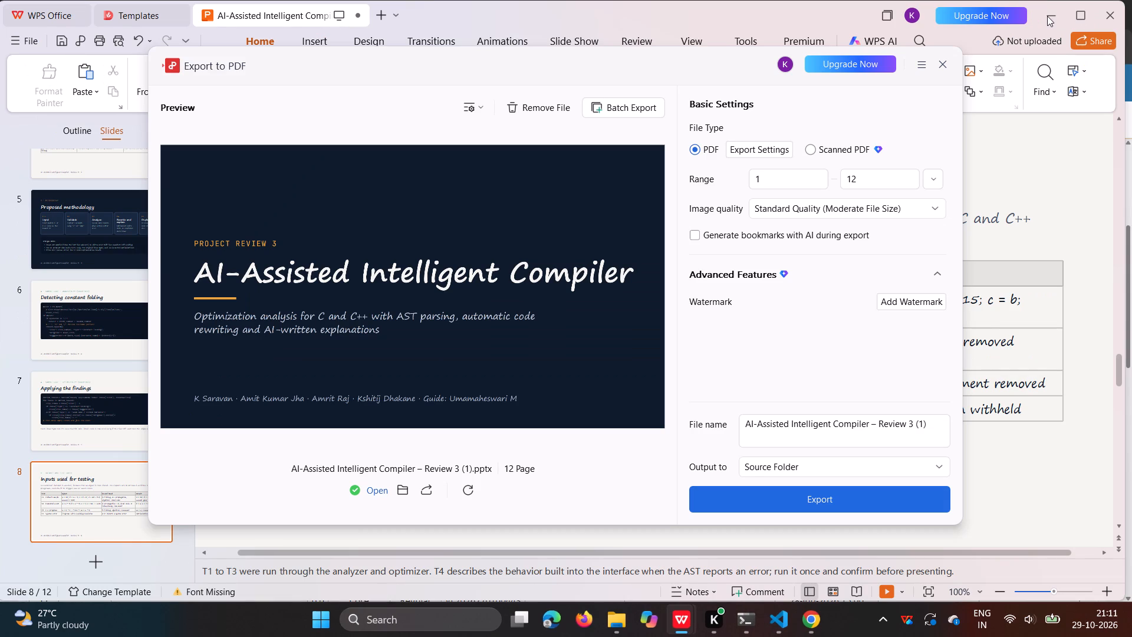